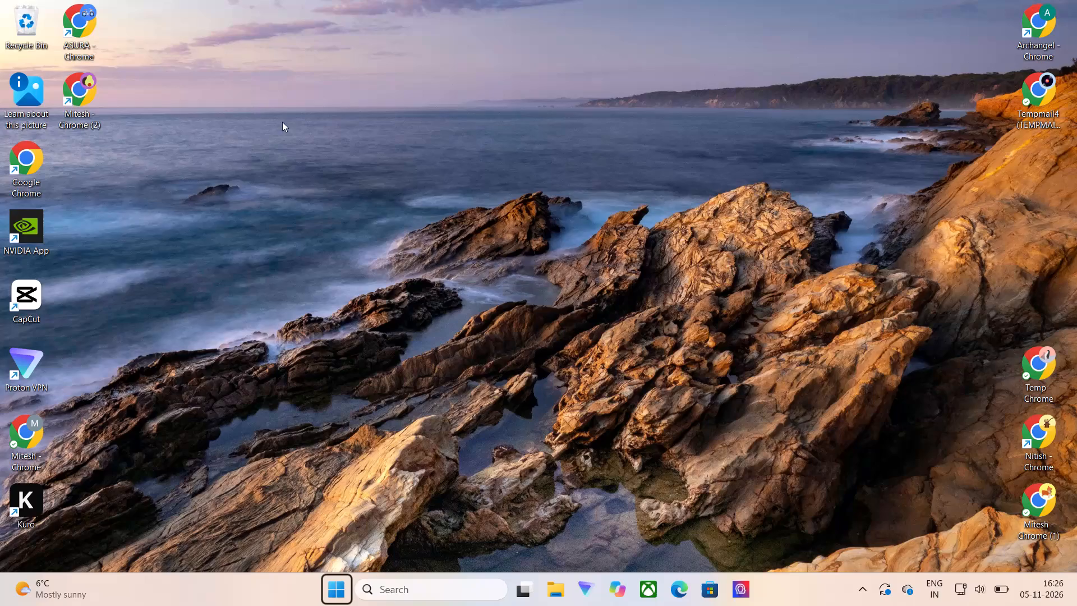
Open Proton VPN from the desktop and disconnect from the current Netherlands free server.
{"action": "double_click", "coordinate": [39, 367]}
{"action": "left_click", "coordinate": [683, 165]}
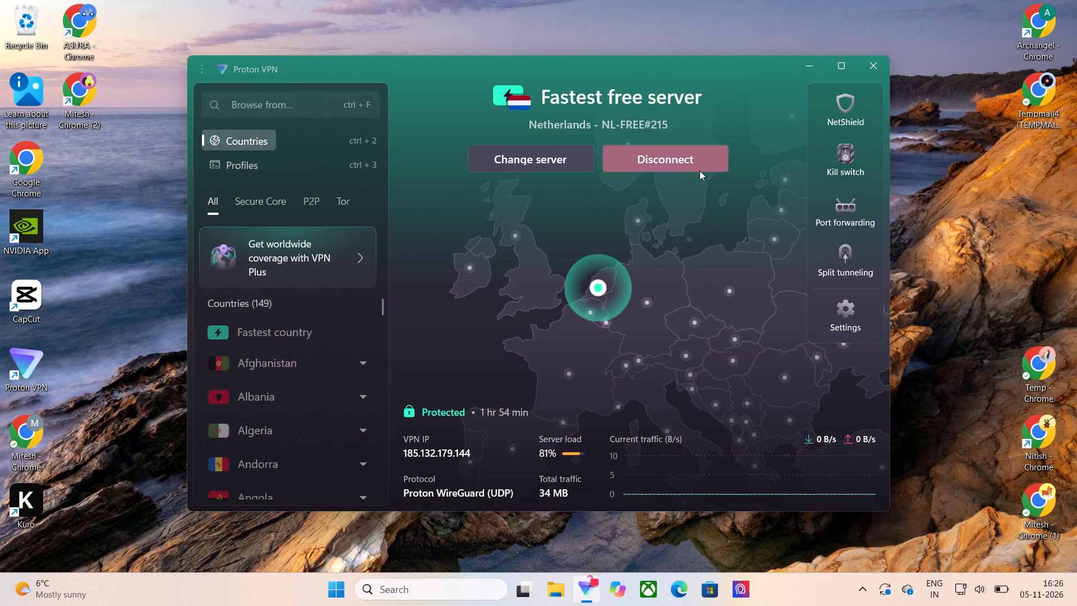
Close the Proton VPN window to get back to the desktop.
{"action": "left_click", "coordinate": [863, 75]}
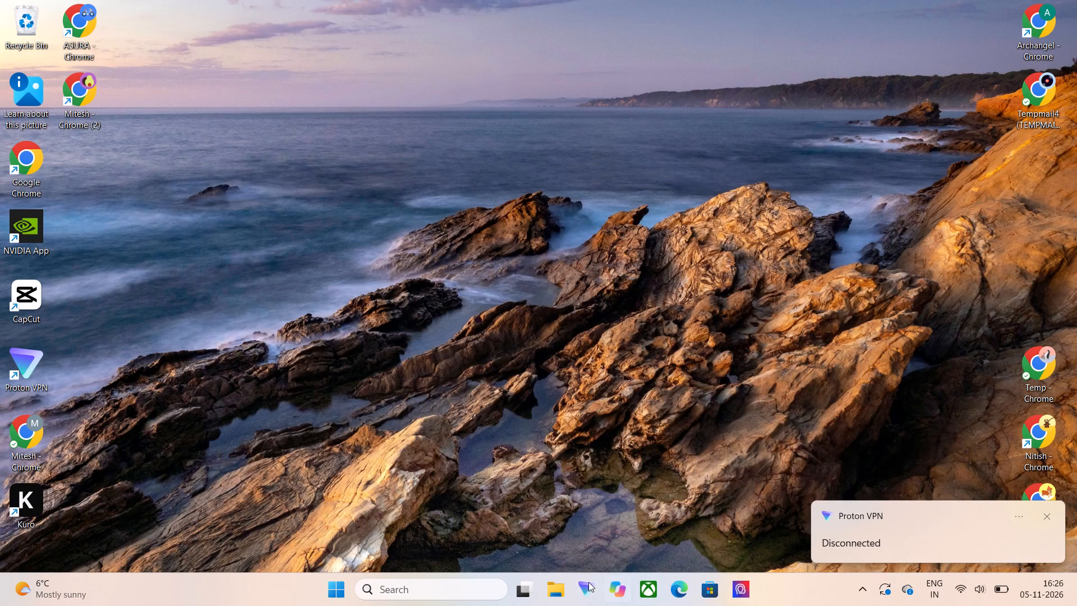
Launch Chrome from the desktop using the profile shortcut with the M badge, located between Proton VPN and Kuro.
{"action": "double_click", "coordinate": [29, 420]}
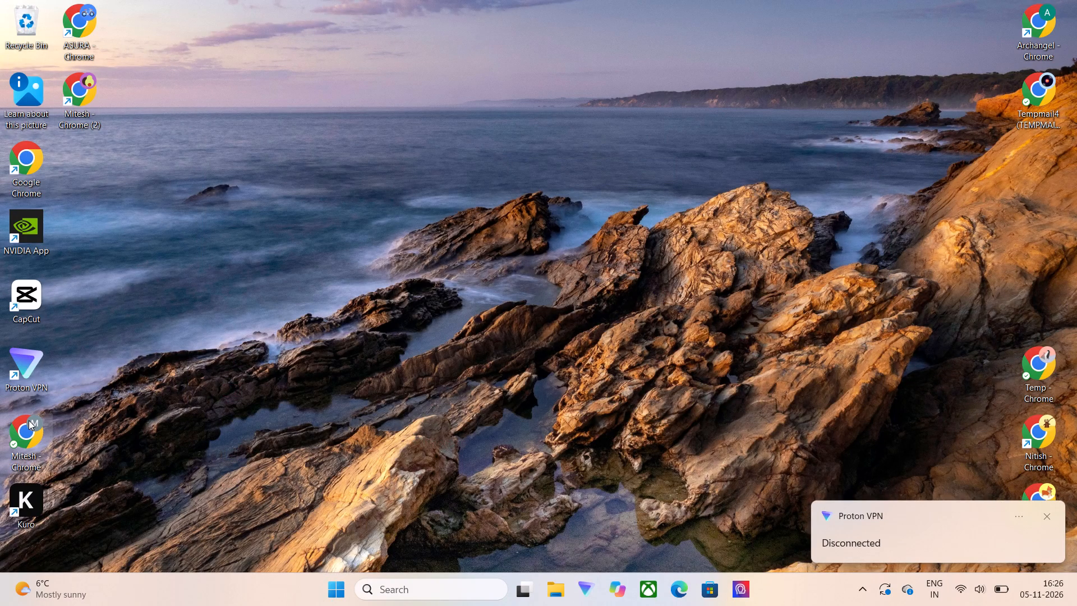
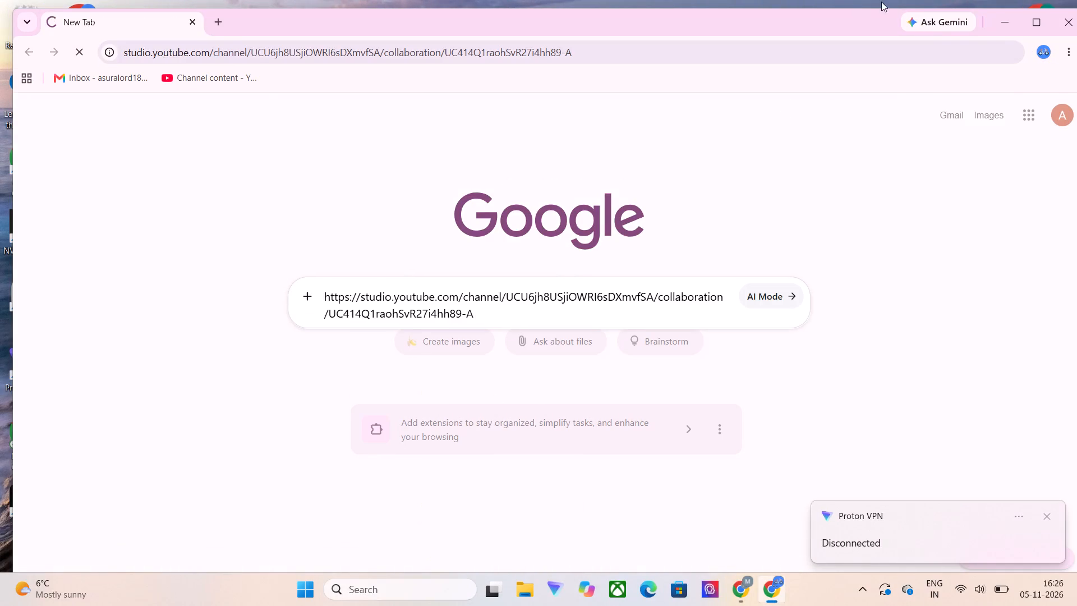
Maximize the browser window showing the YouTube Studio collaboration link and dismiss the Proton VPN notification.
{"action": "left_click", "coordinate": [1039, 24]}
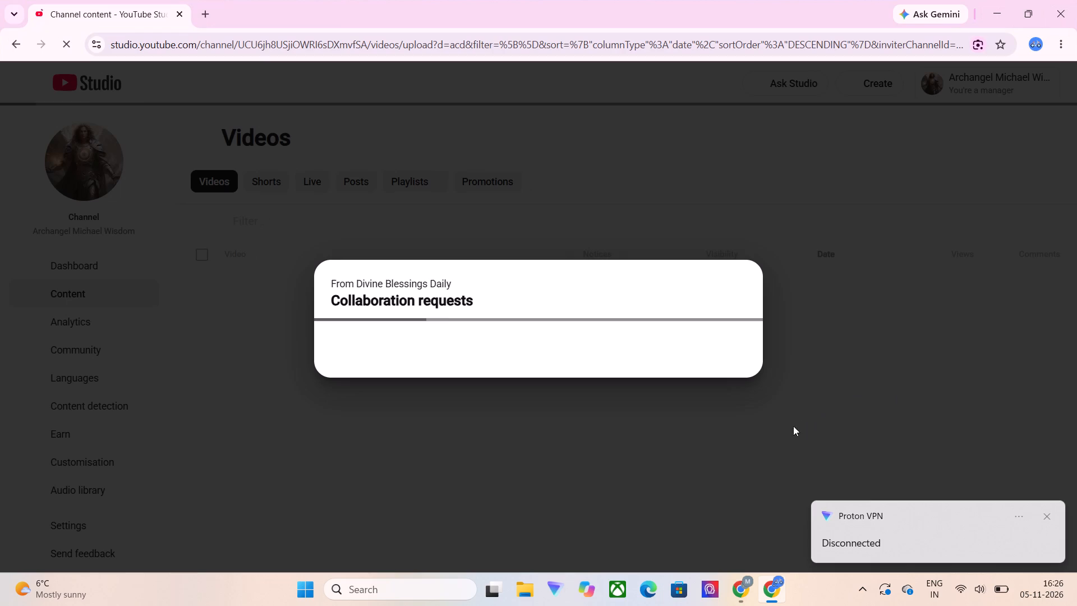
{"action": "left_click", "coordinate": [1045, 518]}
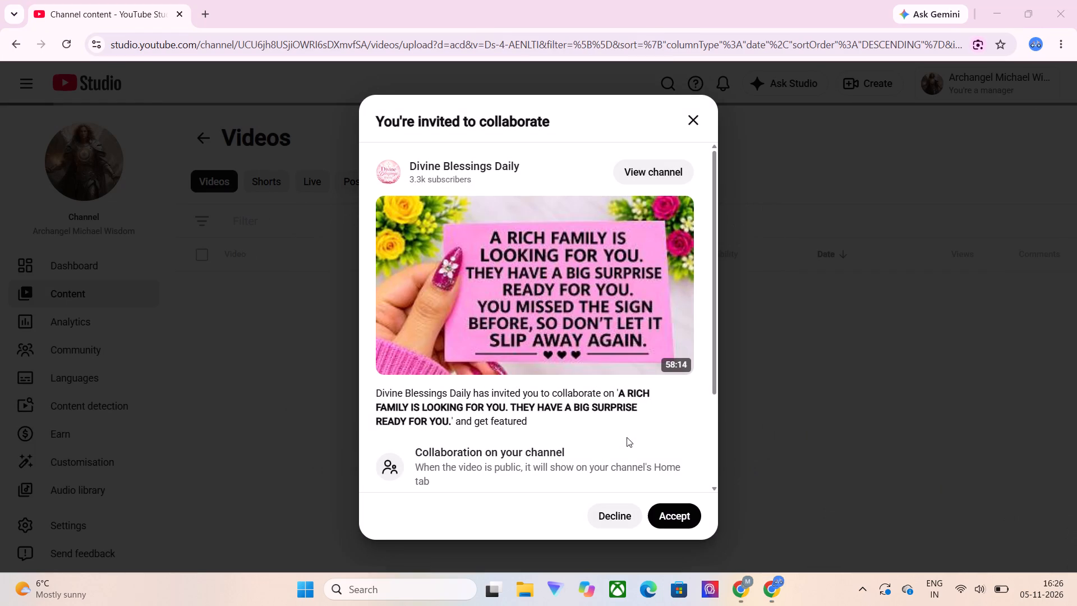
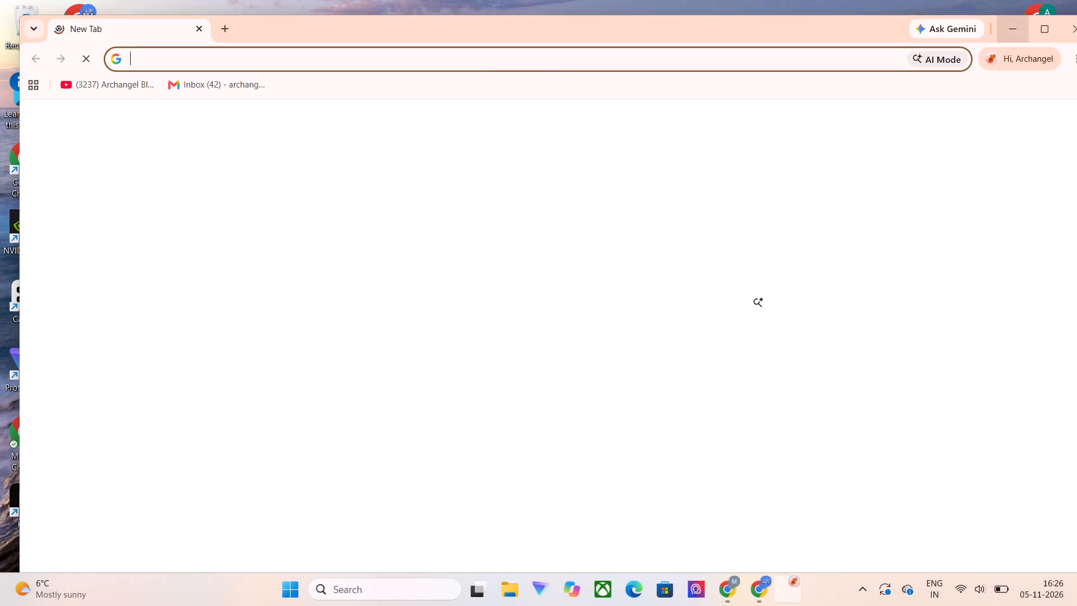
Open the copied YouTube Studio collaboration link in the new browser tab and maximize the window.
{"action": "right_click", "coordinate": [480, 303]}
{"action": "left_click", "coordinate": [507, 142]}
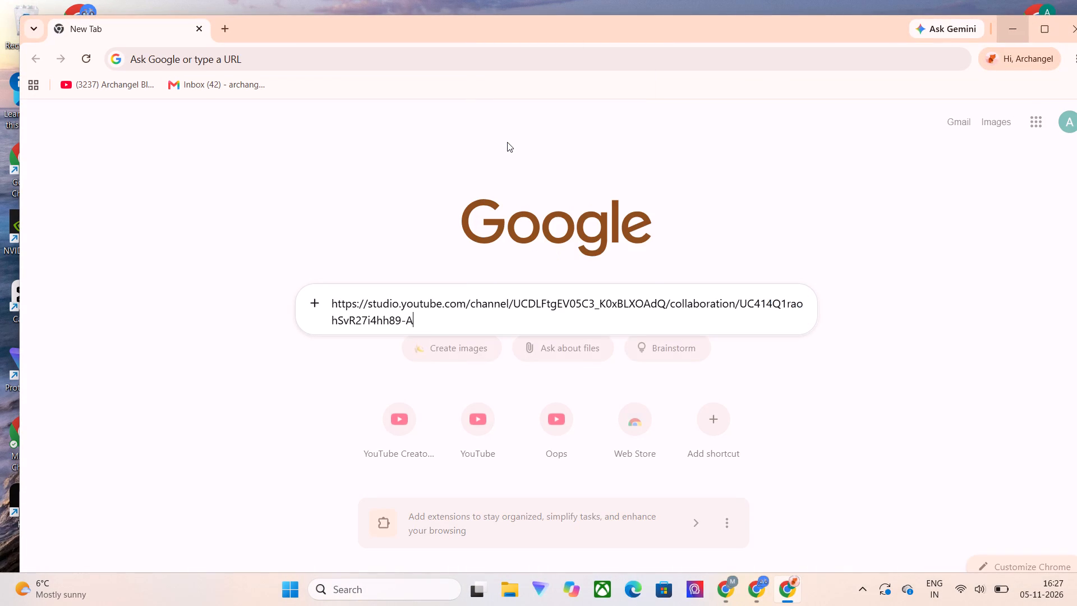
{"action": "key", "text": "Return"}
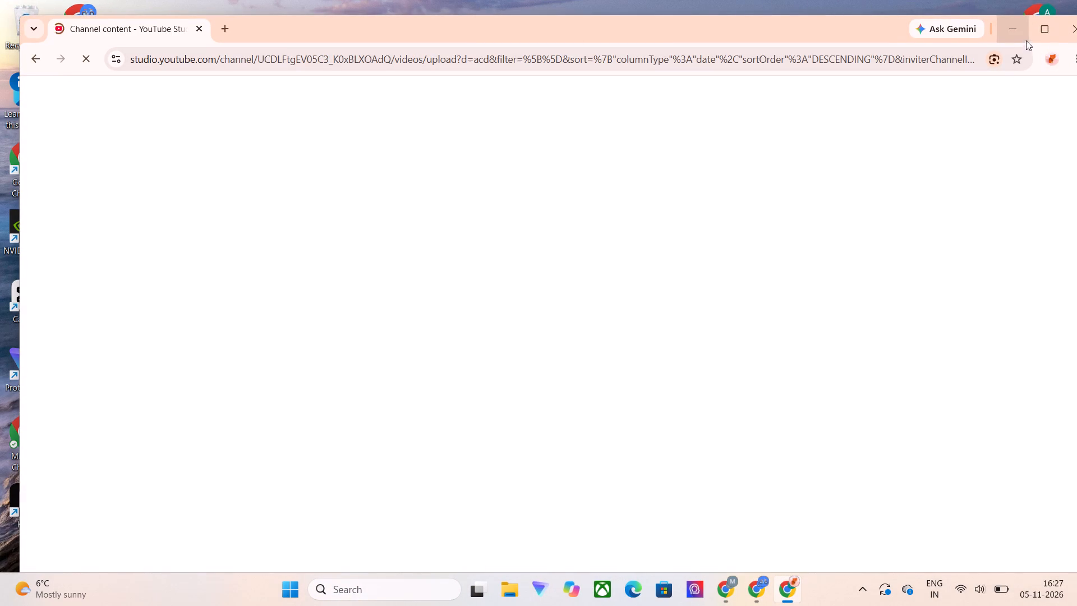
{"action": "left_click", "coordinate": [1046, 30]}
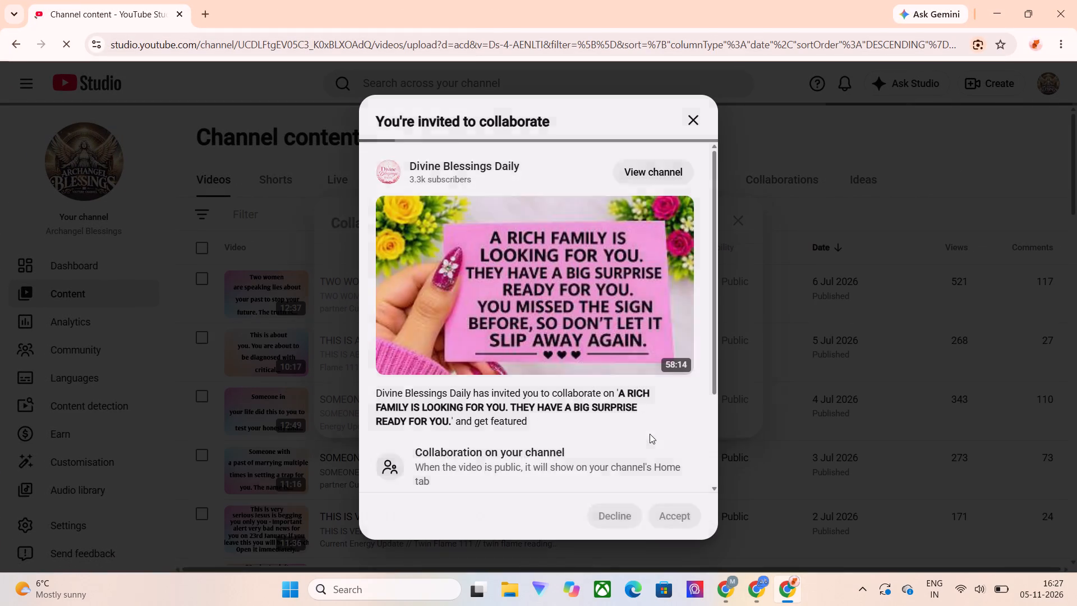
Accept Divine Blessings Daily's invitation to collaborate on the video "A RICH FAMILY IS LOOKING FOR YOU. THEY HAVE A BIG SURPRISE READY FOR YOU.".
{"action": "left_click", "coordinate": [657, 520]}
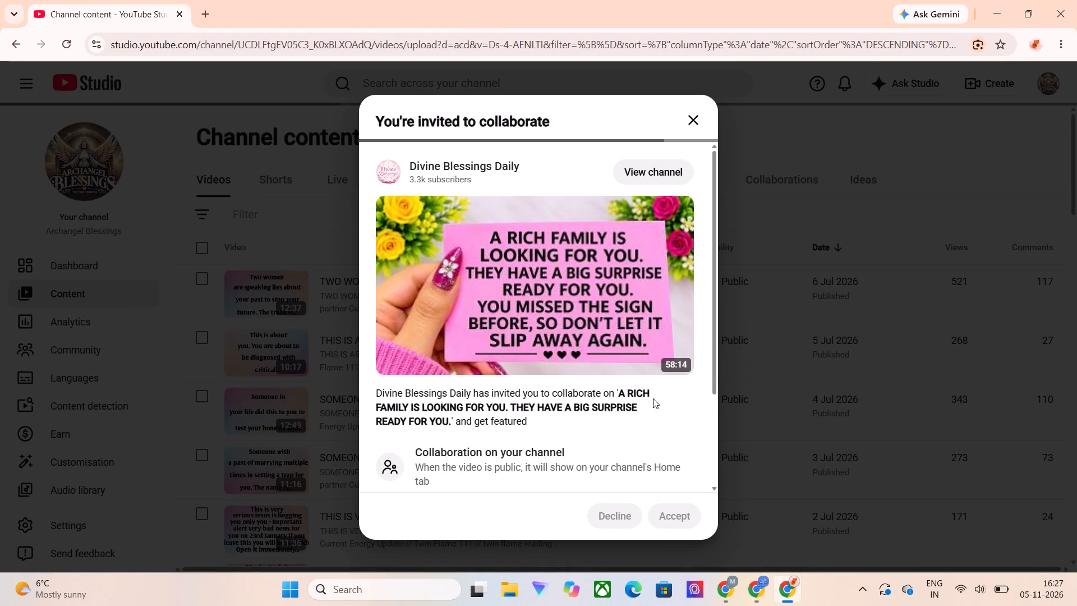
{"action": "scroll", "coordinate": [656, 419], "scroll_direction": "down", "scroll_amount": 5}
{"action": "scroll", "coordinate": [659, 428], "scroll_direction": "up", "scroll_amount": 5}
{"action": "scroll", "coordinate": [666, 429], "scroll_direction": "down", "scroll_amount": 4}
{"action": "scroll", "coordinate": [660, 445], "scroll_direction": "up", "scroll_amount": 5}
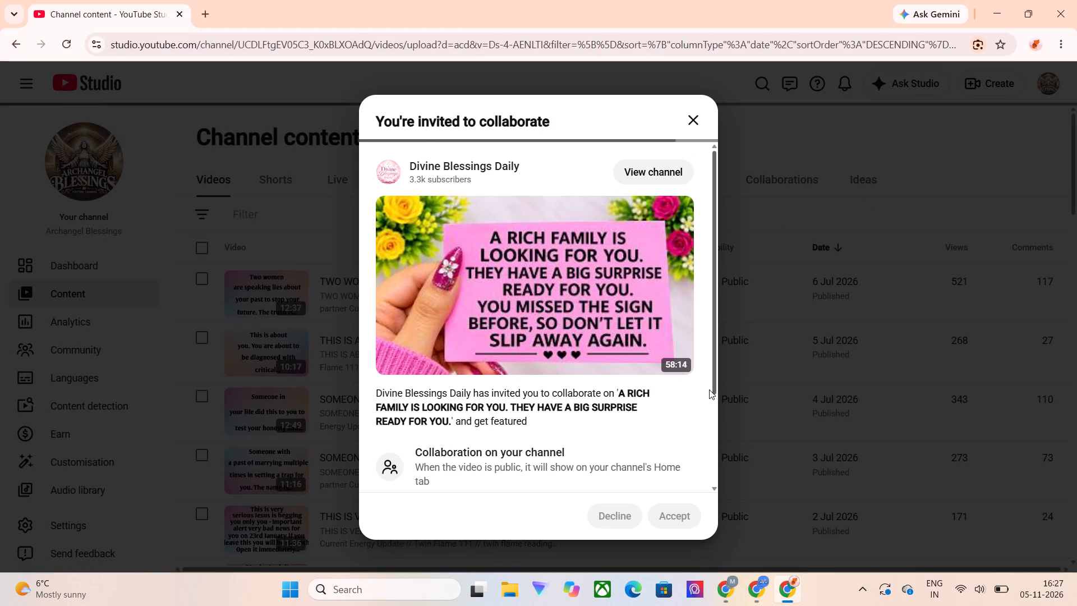
{"action": "scroll", "coordinate": [708, 389], "scroll_direction": "down", "scroll_amount": 4}
{"action": "scroll", "coordinate": [707, 390], "scroll_direction": "up", "scroll_amount": 2}
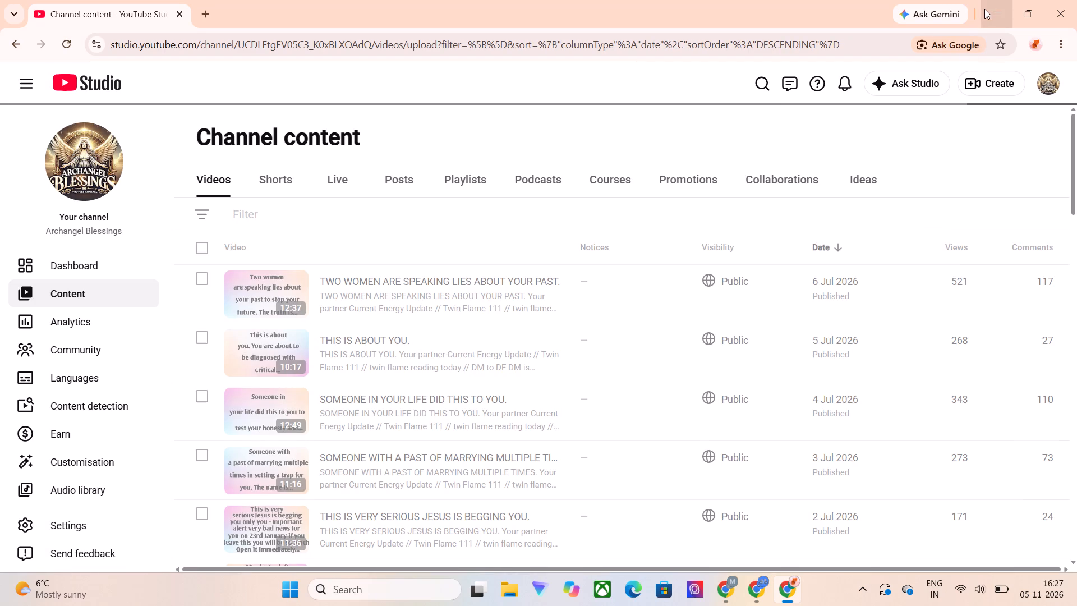
Minimize the YouTube Studio window, open another Chrome profile from the desktop and maximize its window.
{"action": "left_click", "coordinate": [984, 9]}
{"action": "double_click", "coordinate": [90, 95]}
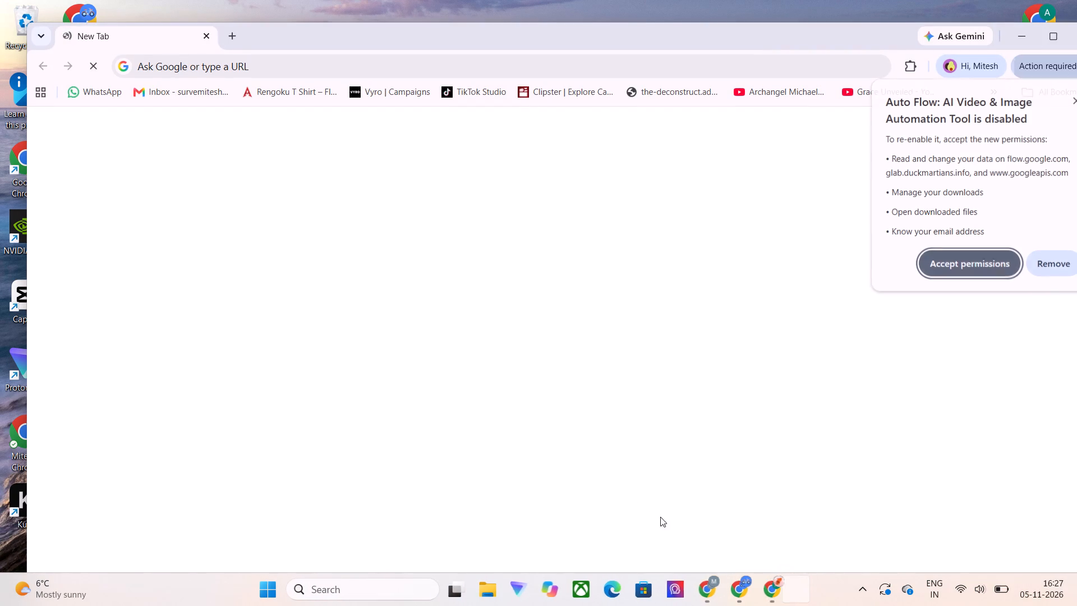
{"action": "left_click", "coordinate": [1053, 49]}
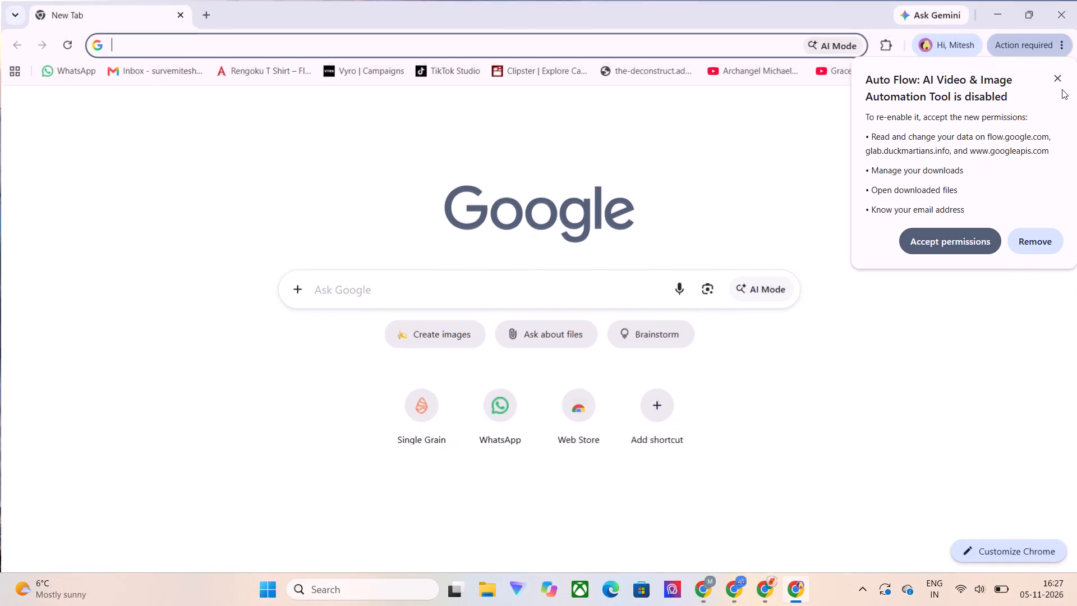
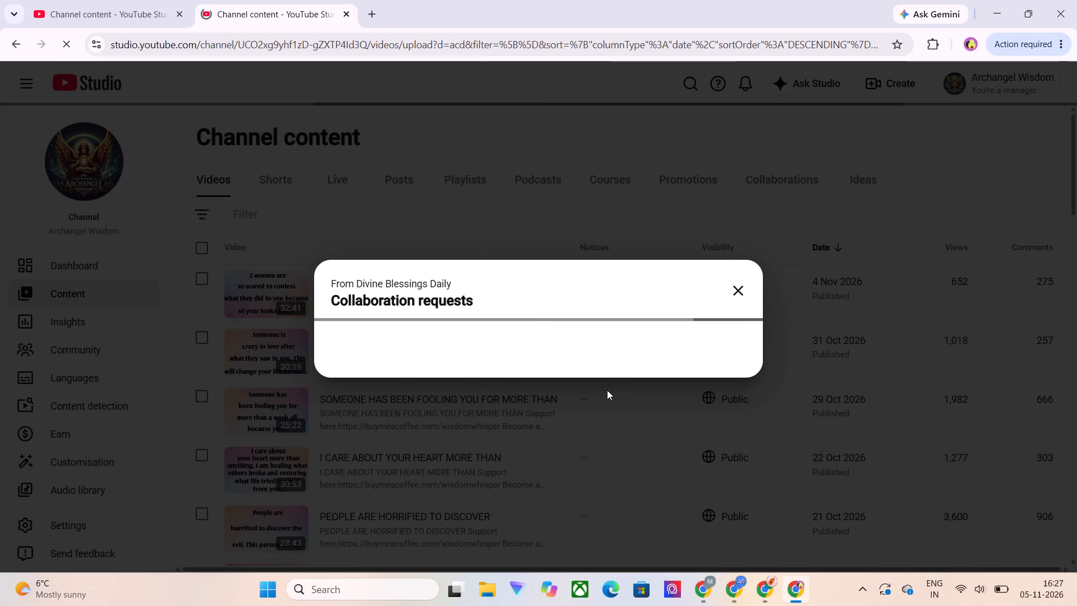
Accept Divine Blessings Daily's collaboration invitation for "A RICH FAMILY IS LOOKING FOR YOU. THEY HAVE A BIG SURPRISE READY FOR YOU." as Archangel Wisdom.
{"action": "left_click", "coordinate": [688, 515]}
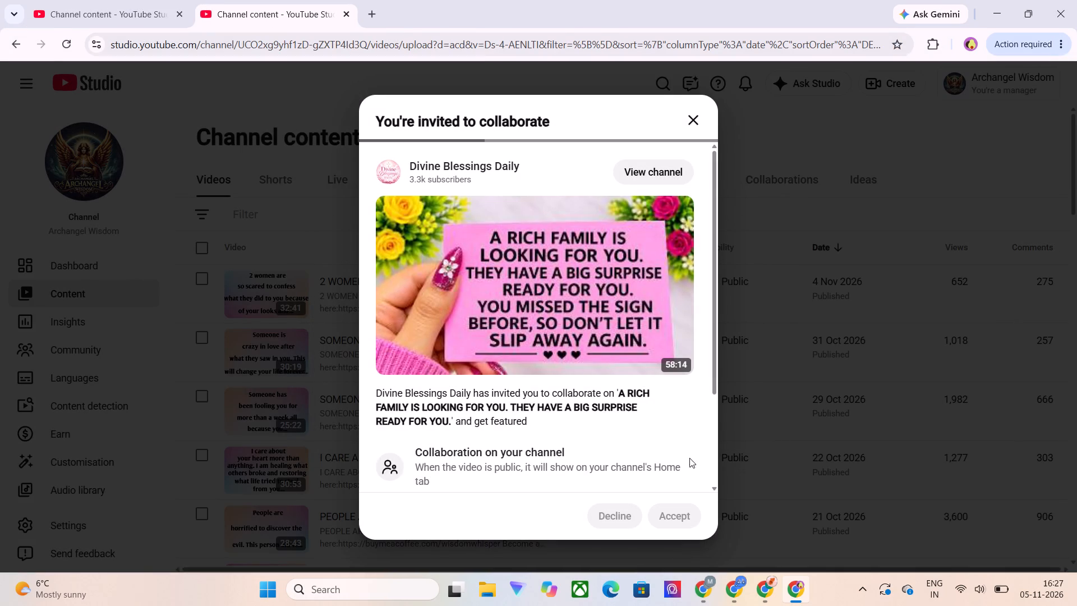
{"action": "left_click", "coordinate": [85, 0]}
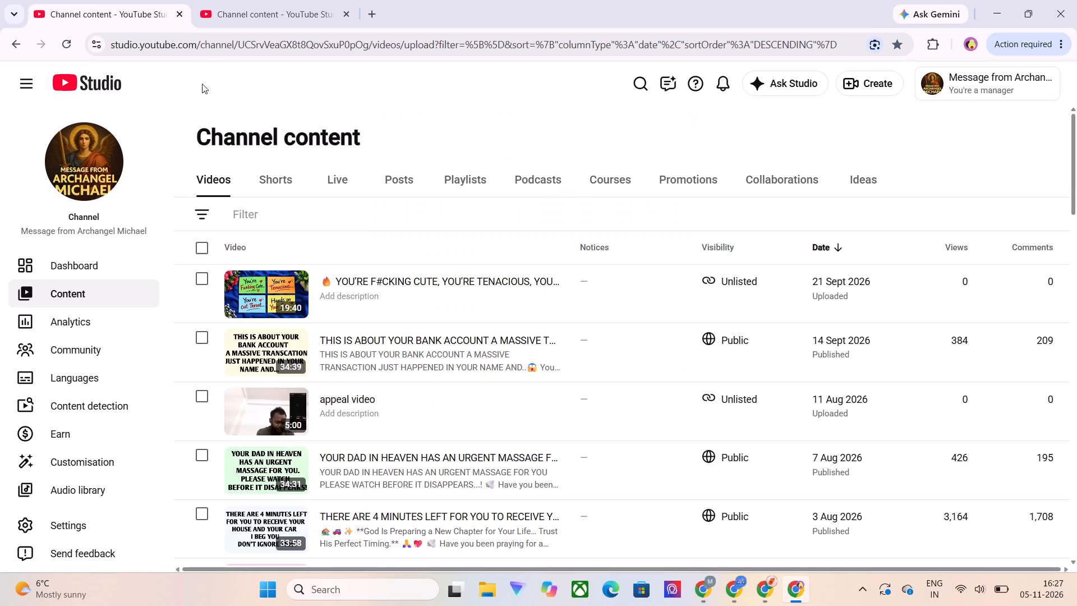
{"action": "left_click", "coordinate": [254, 0]}
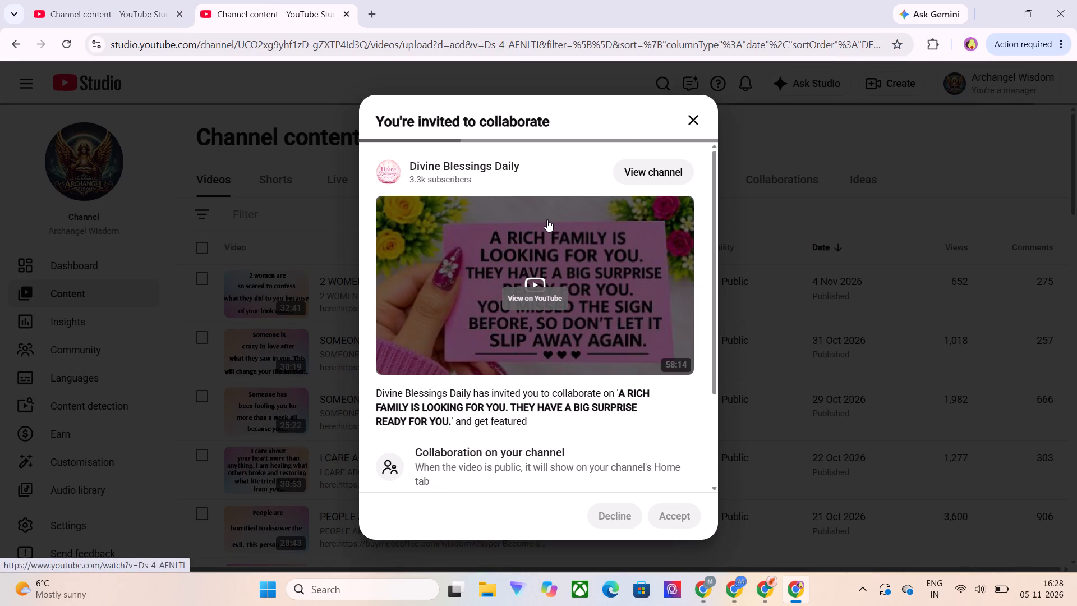
{"action": "scroll", "coordinate": [592, 414], "scroll_direction": "down", "scroll_amount": 1}
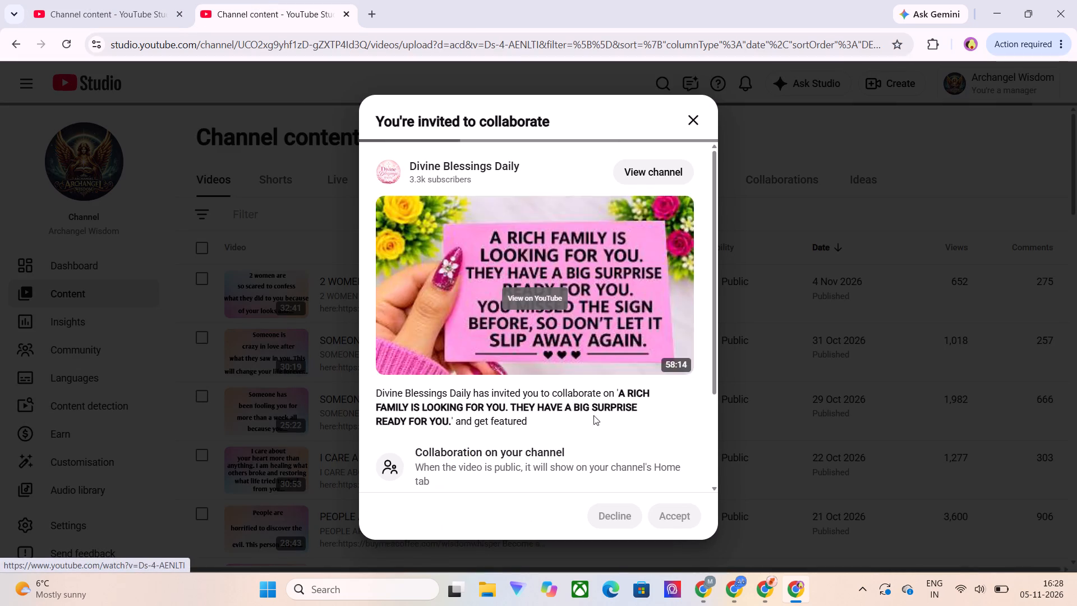
{"action": "scroll", "coordinate": [593, 415], "scroll_direction": "down", "scroll_amount": 3}
{"action": "scroll", "coordinate": [596, 417], "scroll_direction": "up", "scroll_amount": 4}
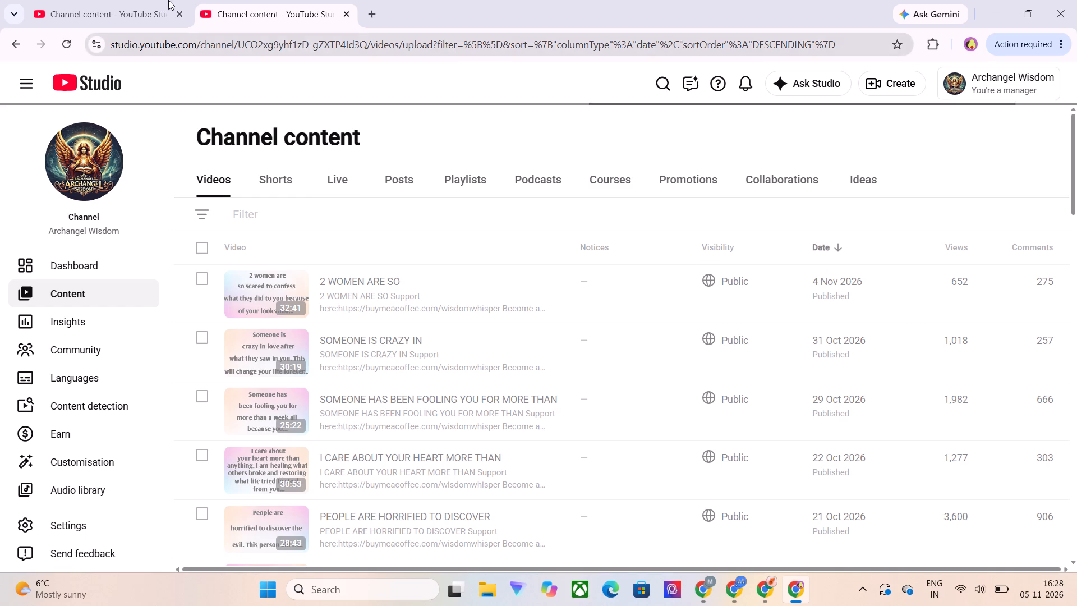
Close the Message from Archangel Michael channel content tab and open a new blank tab.
{"action": "left_click", "coordinate": [148, 0]}
{"action": "left_click", "coordinate": [183, 16]}
{"action": "left_click", "coordinate": [205, 9]}
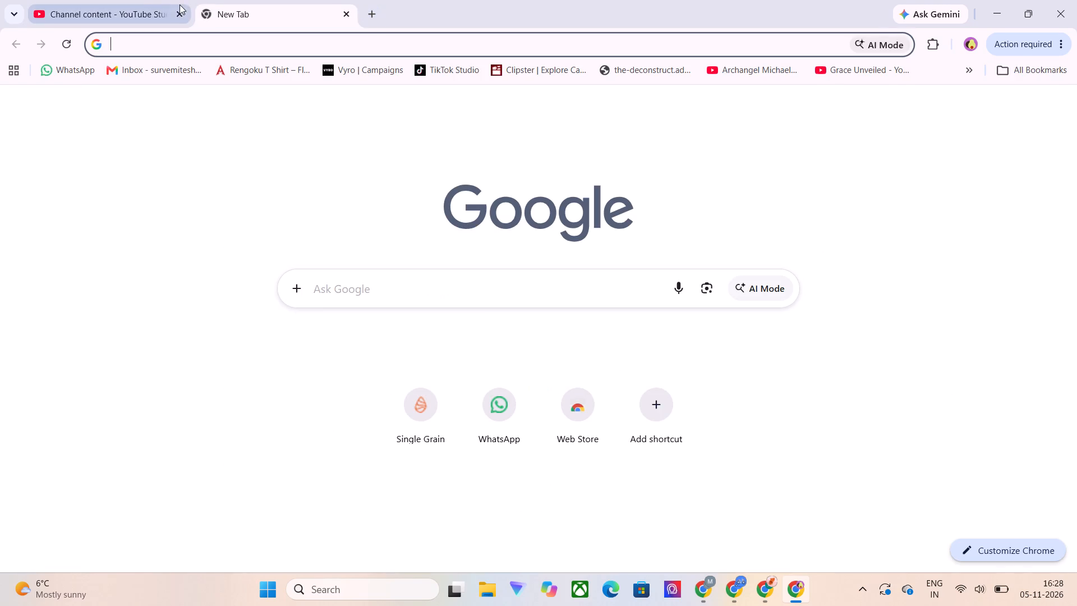
Switch back to the Archangel Wisdom channel content tab.
{"action": "left_click", "coordinate": [150, 0]}
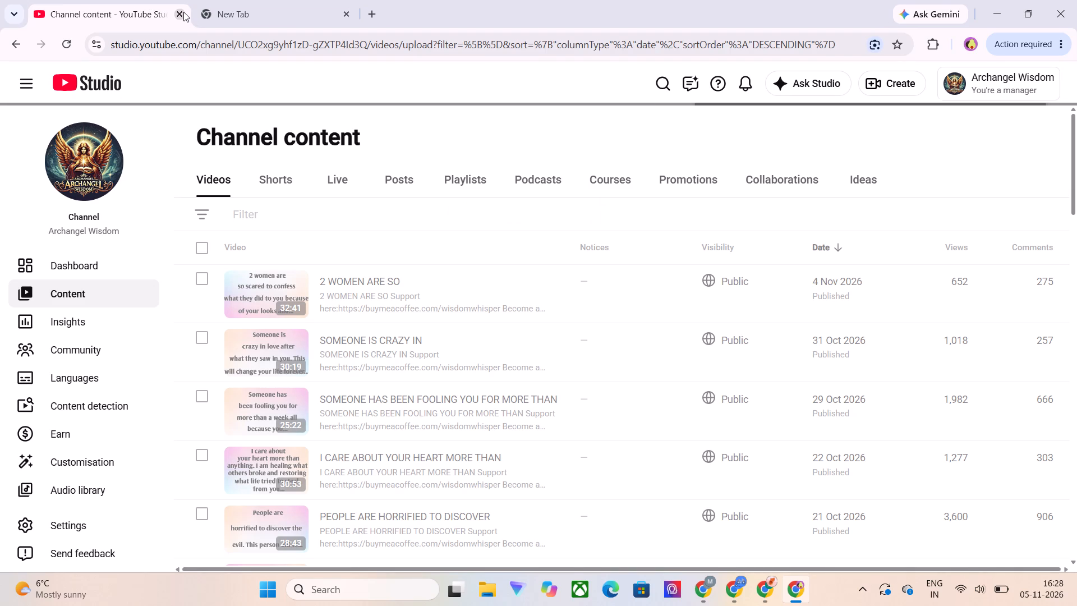
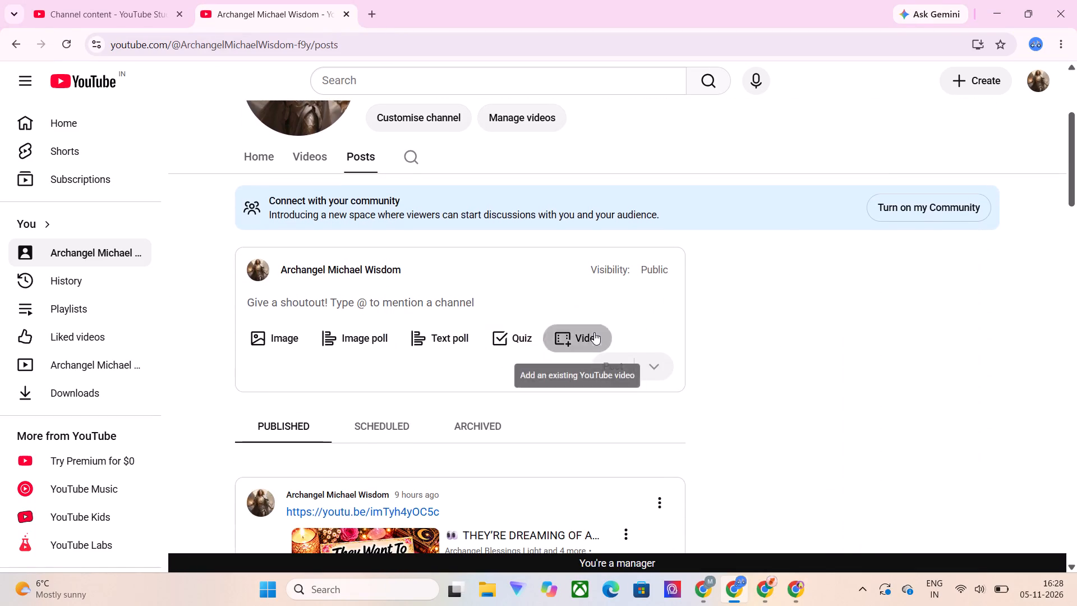
{"action": "right_click", "coordinate": [606, 127]}
{"action": "left_click", "coordinate": [636, 301]}
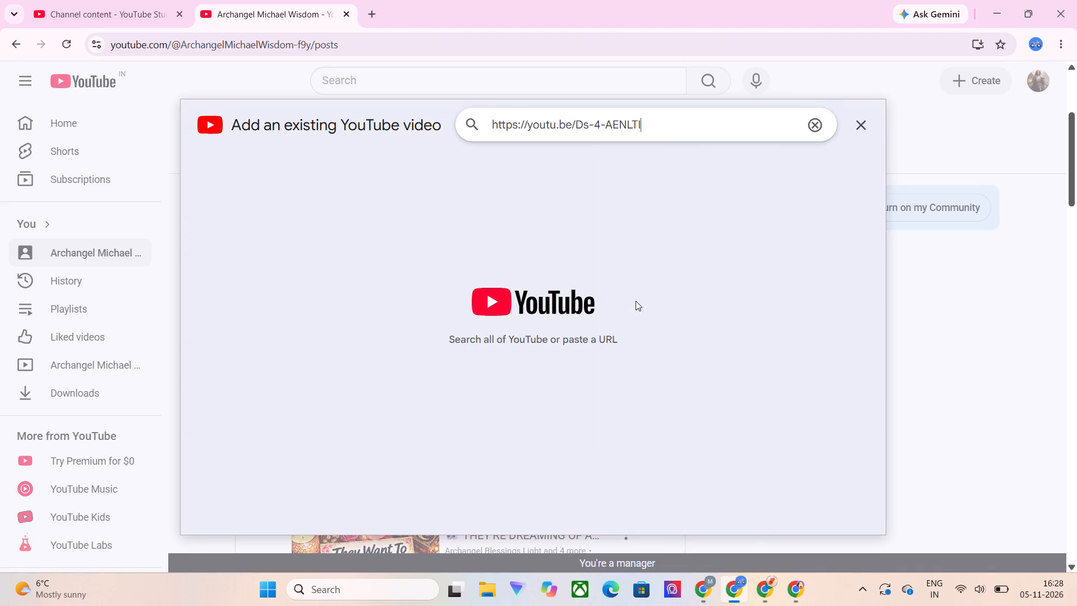
{"action": "key", "text": "Return"}
{"action": "left_click", "coordinate": [629, 225]}
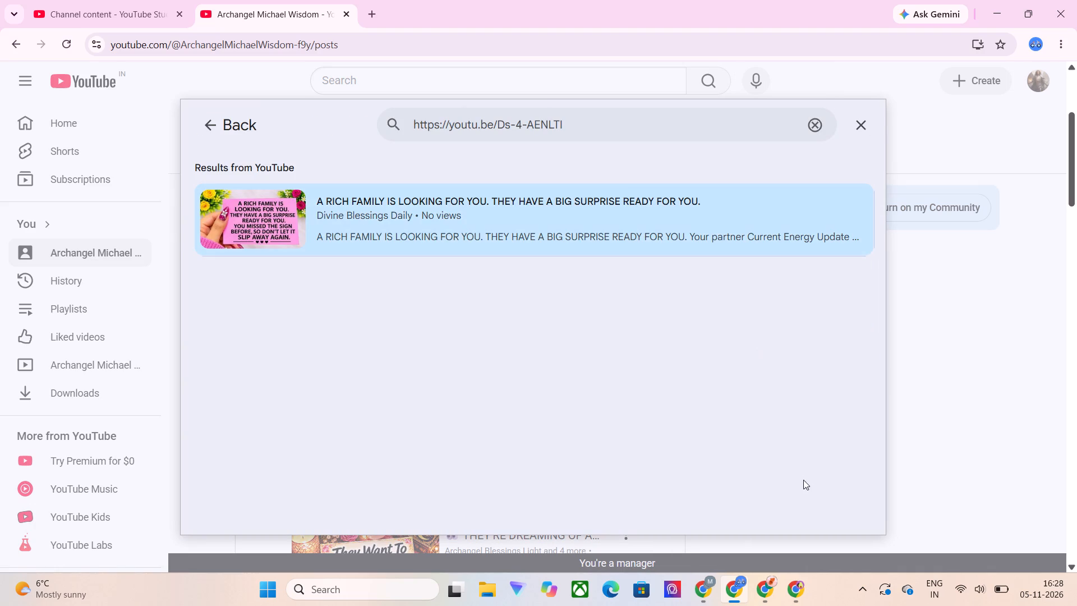
{"action": "left_click", "coordinate": [844, 520]}
{"action": "right_click", "coordinate": [301, 296]}
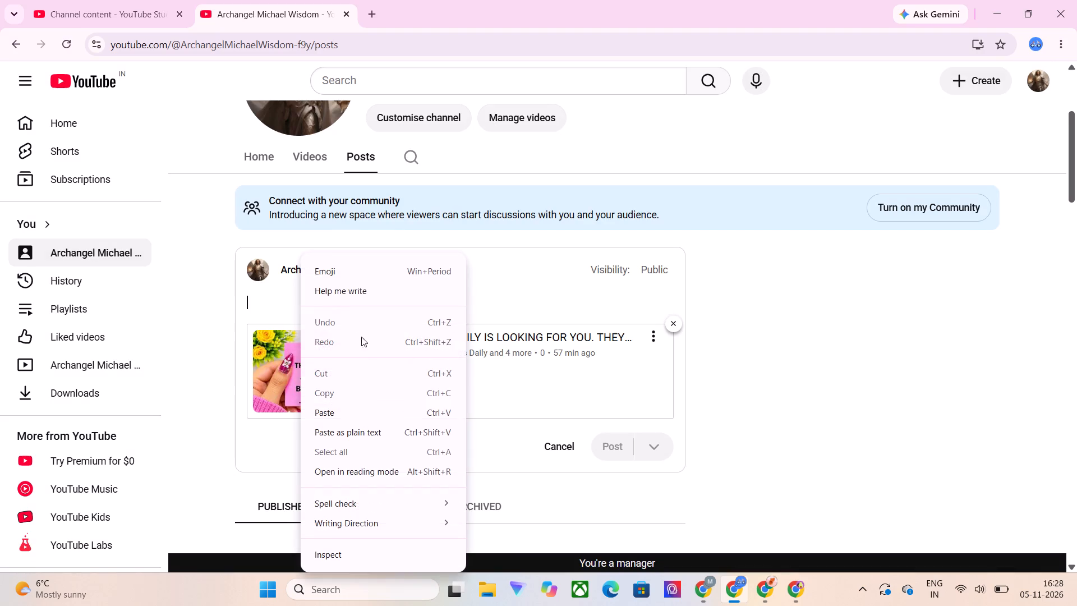
{"action": "left_click", "coordinate": [370, 403]}
Switch the post to scheduled publishing and set its publish time to 2:30 AM, keeping the date Nov 6, 2026.
{"action": "left_click", "coordinate": [660, 445]}
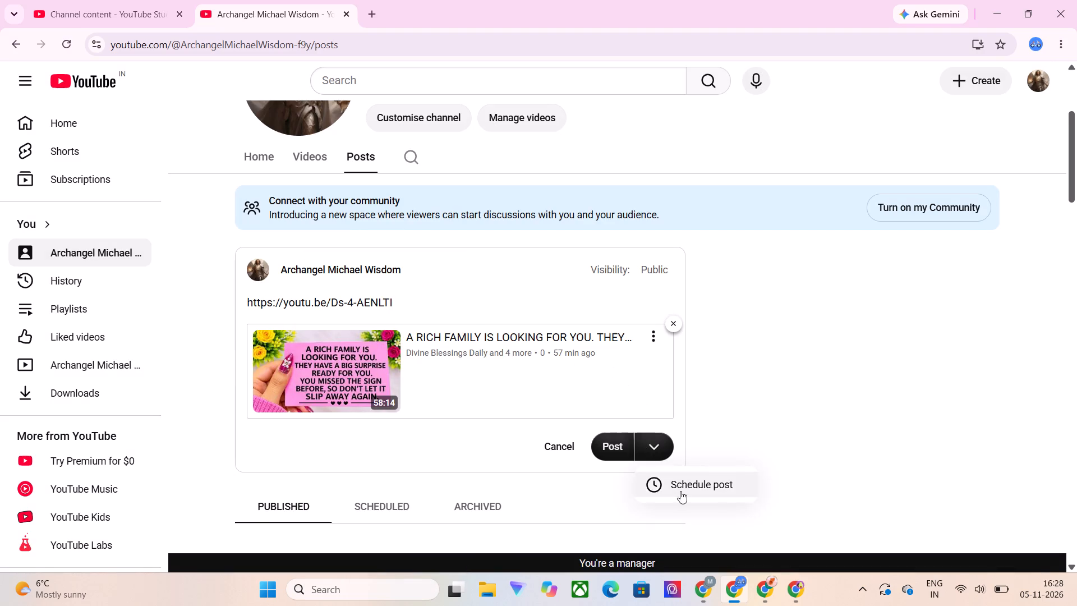
{"action": "left_click", "coordinate": [680, 491]}
{"action": "scroll", "coordinate": [721, 331], "scroll_direction": "down", "scroll_amount": 3}
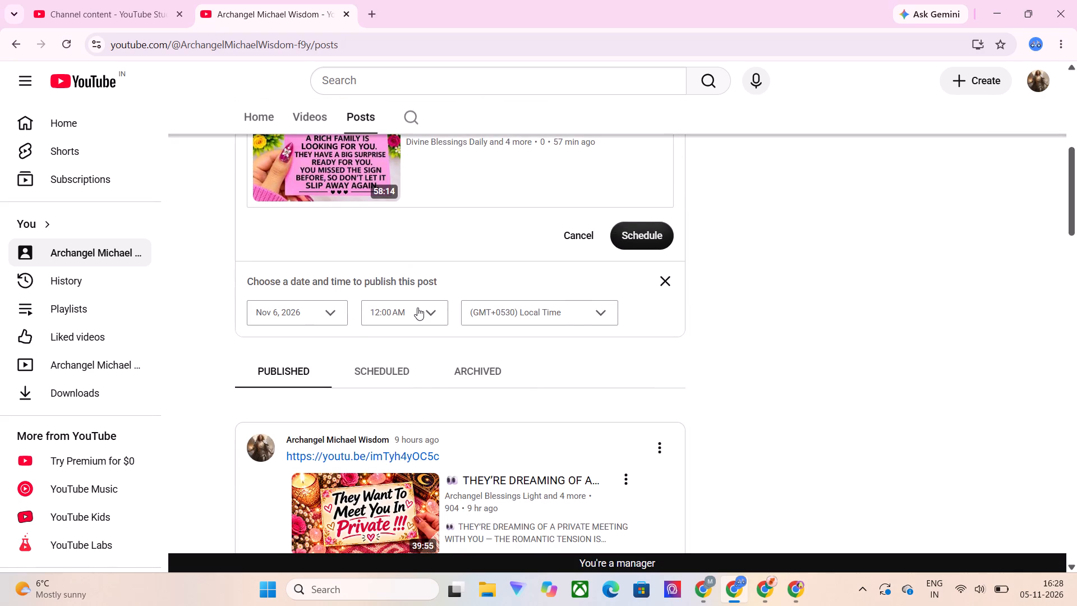
{"action": "left_click", "coordinate": [417, 307]}
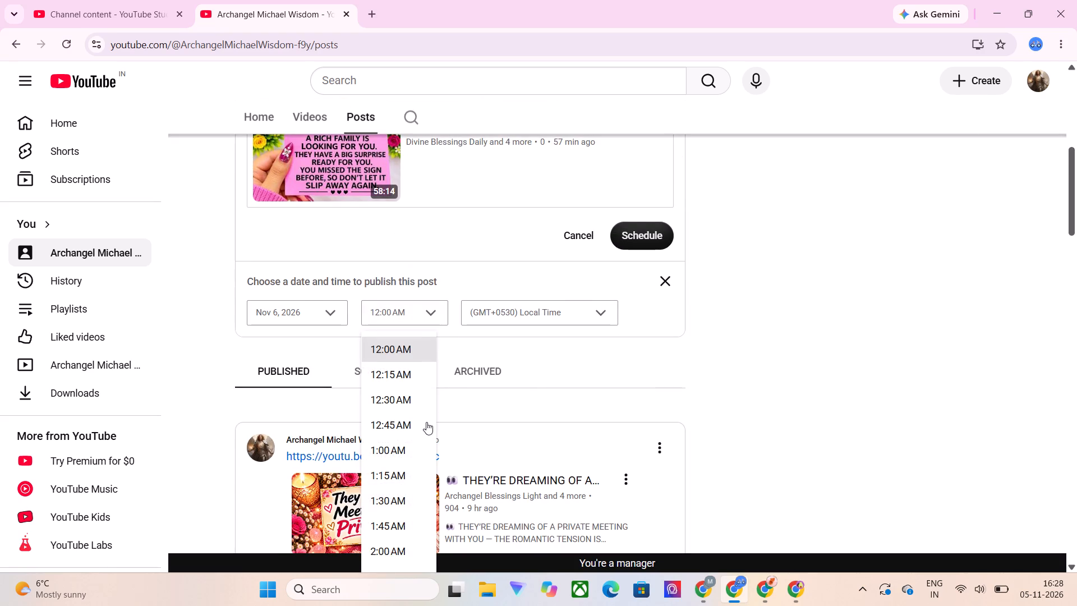
{"action": "scroll", "coordinate": [422, 430], "scroll_direction": "down", "scroll_amount": 2}
{"action": "scroll", "coordinate": [409, 439], "scroll_direction": "up", "scroll_amount": 8}
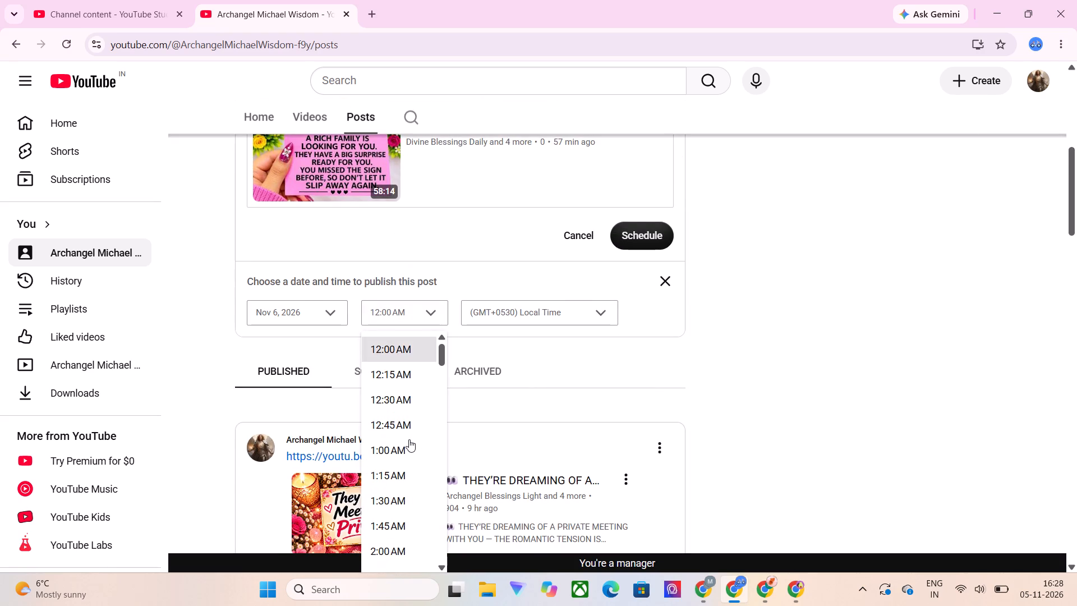
{"action": "scroll", "coordinate": [397, 487], "scroll_direction": "down", "scroll_amount": 1}
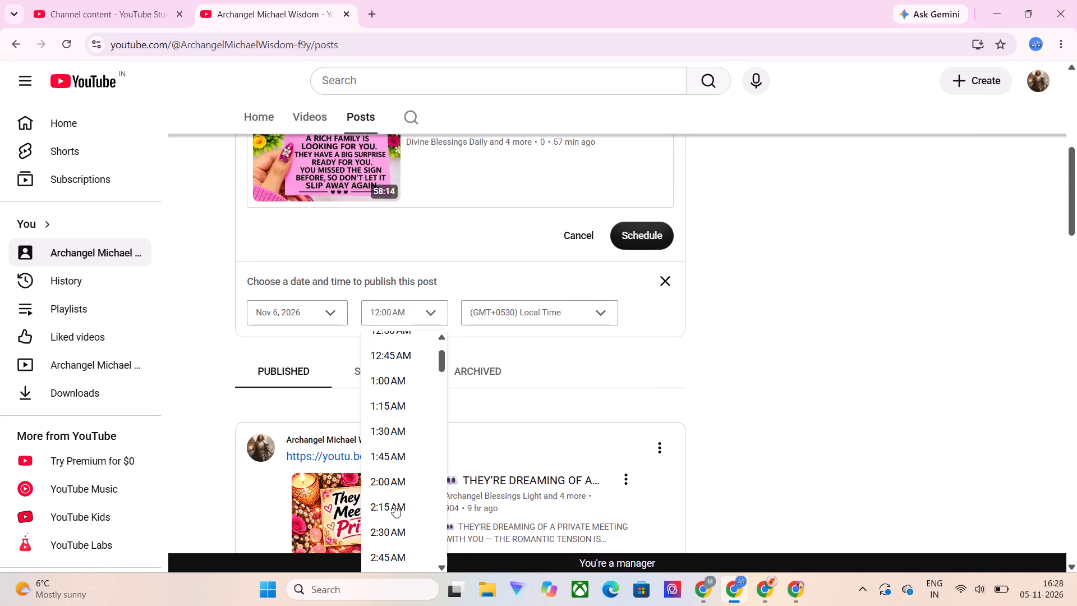
{"action": "left_click", "coordinate": [395, 533]}
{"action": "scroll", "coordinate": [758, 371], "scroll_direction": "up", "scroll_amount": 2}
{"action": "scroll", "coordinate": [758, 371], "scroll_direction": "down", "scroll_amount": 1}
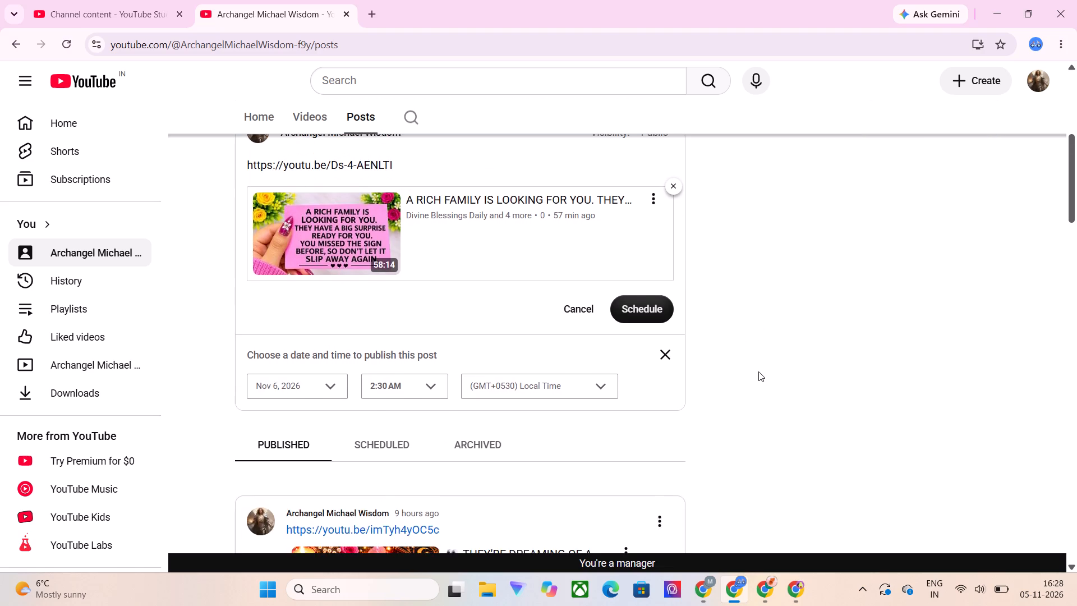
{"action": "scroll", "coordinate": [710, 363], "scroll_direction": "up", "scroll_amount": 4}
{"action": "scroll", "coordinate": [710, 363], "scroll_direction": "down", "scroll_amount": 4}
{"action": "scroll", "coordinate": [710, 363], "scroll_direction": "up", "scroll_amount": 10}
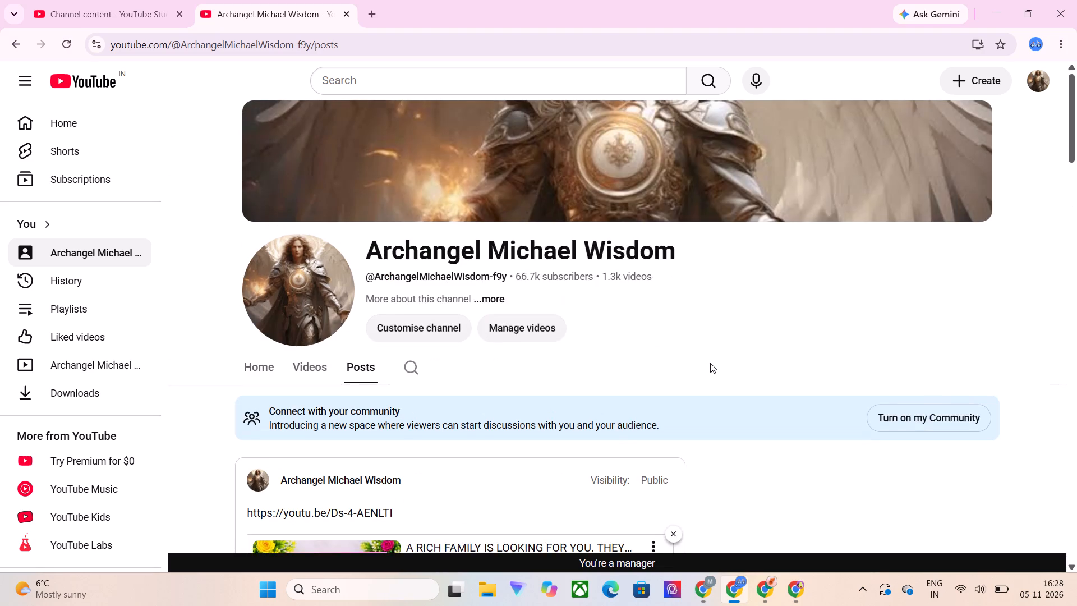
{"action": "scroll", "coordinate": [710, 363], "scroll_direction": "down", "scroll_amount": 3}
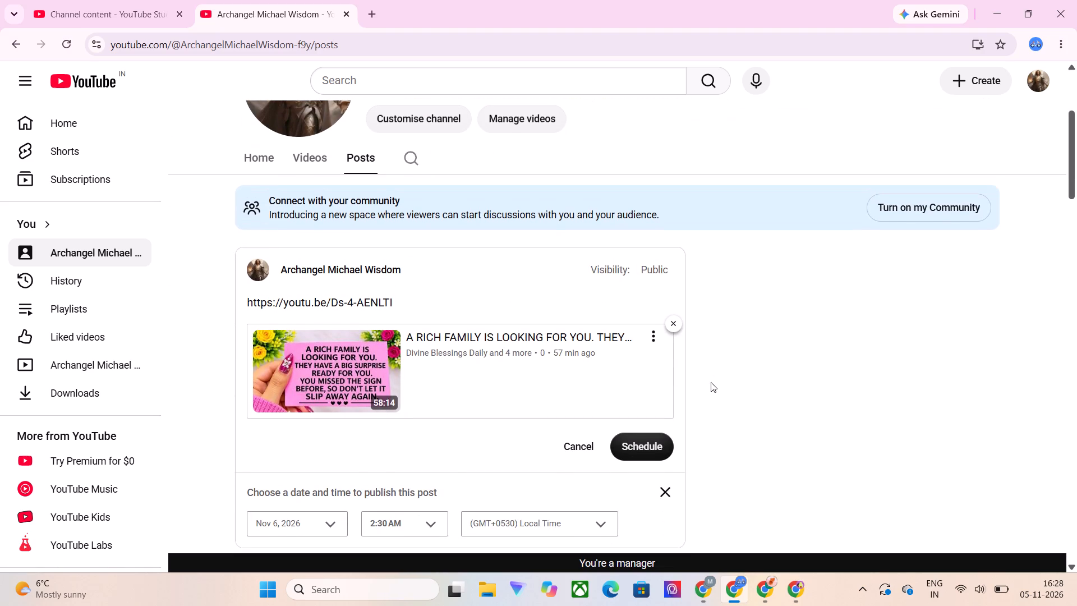
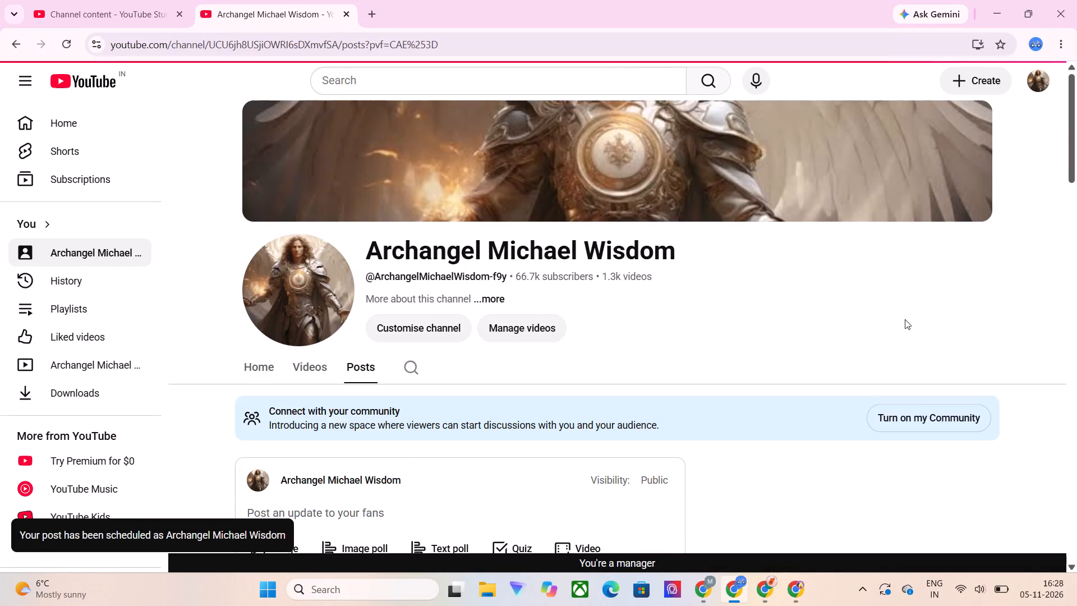
{"action": "scroll", "coordinate": [900, 321], "scroll_direction": "down", "scroll_amount": 4}
{"action": "scroll", "coordinate": [824, 350], "scroll_direction": "down", "scroll_amount": 6}
{"action": "scroll", "coordinate": [763, 355], "scroll_direction": "down", "scroll_amount": 3}
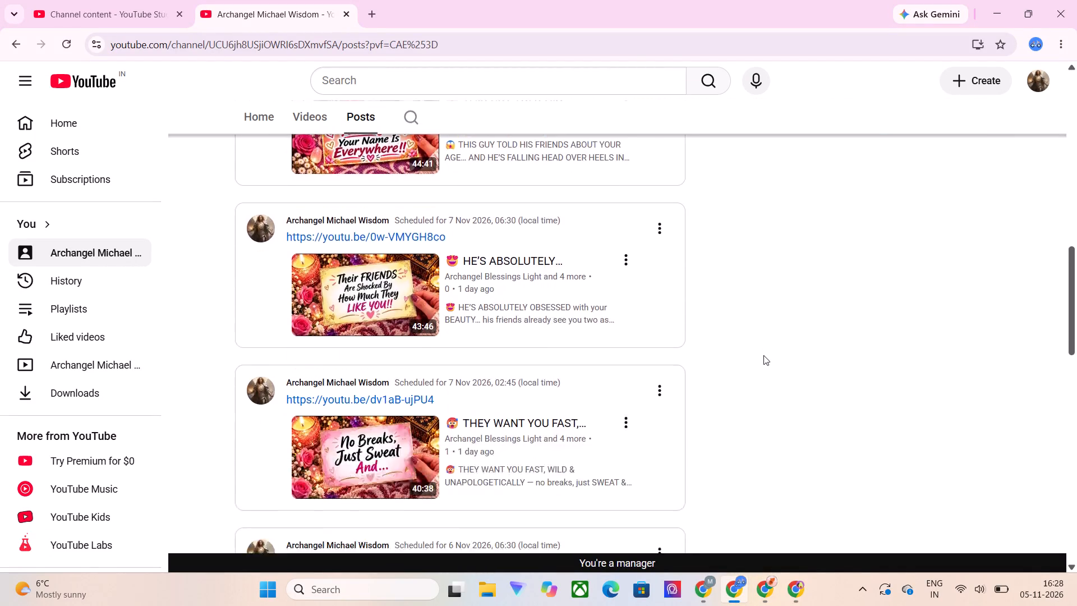
{"action": "scroll", "coordinate": [763, 355], "scroll_direction": "down", "scroll_amount": 8}
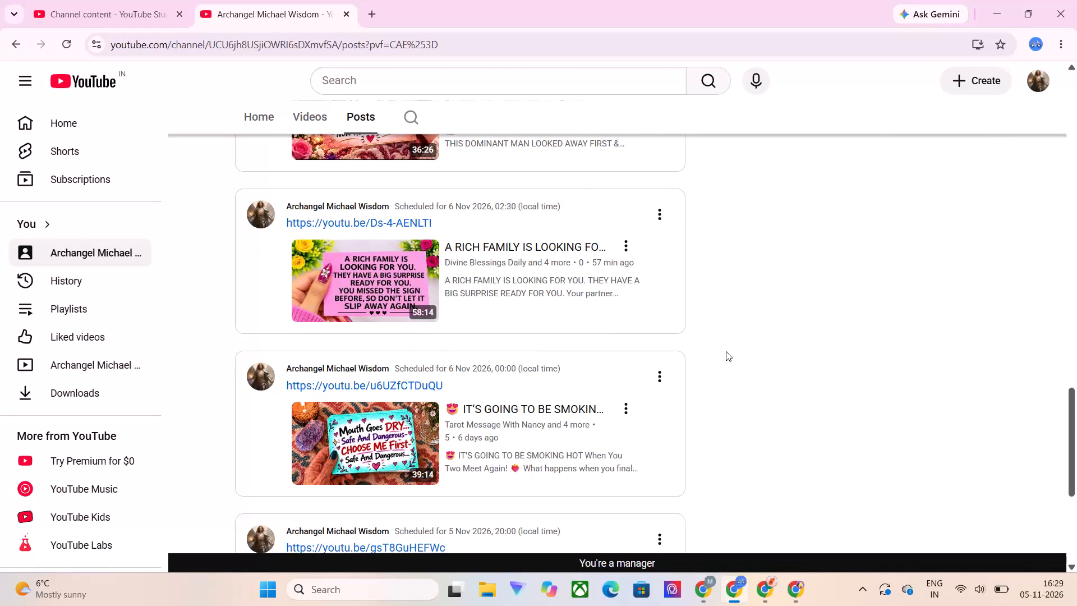
{"action": "scroll", "coordinate": [726, 351], "scroll_direction": "up", "scroll_amount": 6}
{"action": "scroll", "coordinate": [726, 351], "scroll_direction": "up", "scroll_amount": 19}
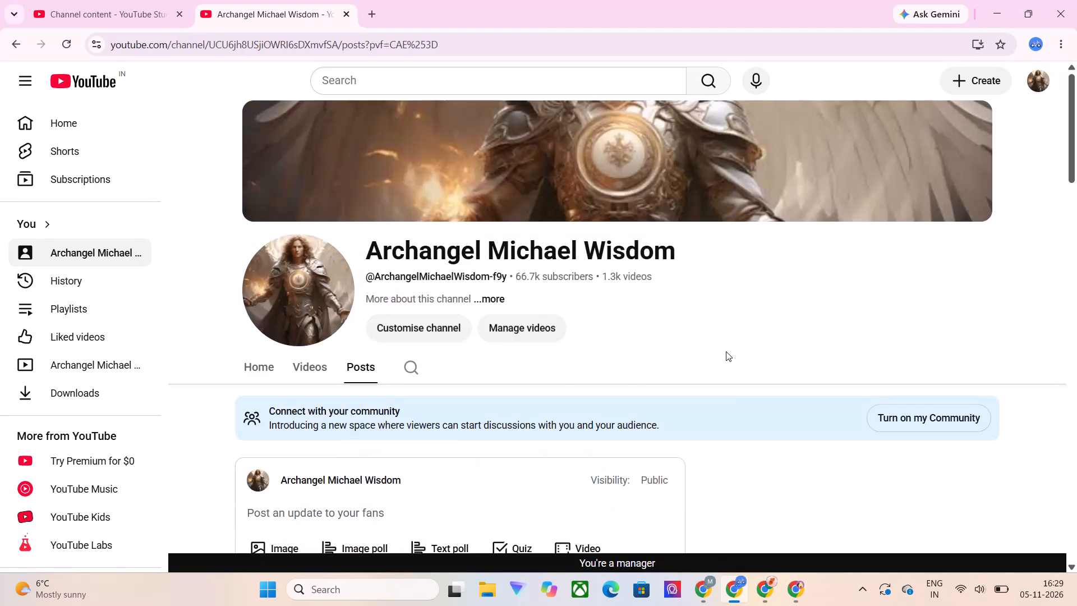
{"action": "left_click", "coordinate": [763, 605]}
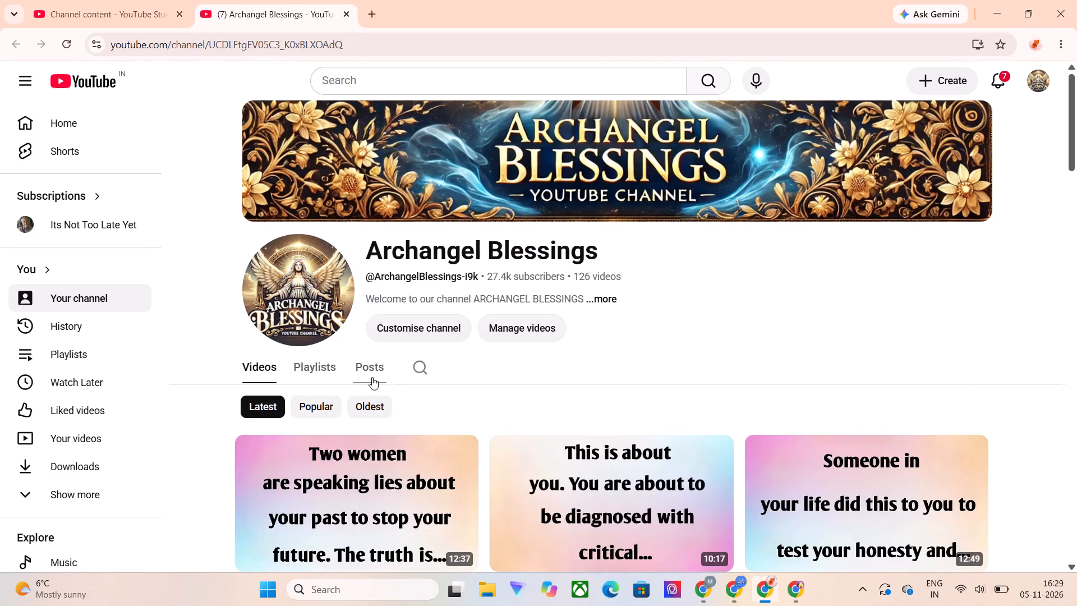
{"action": "left_click", "coordinate": [372, 377]}
{"action": "scroll", "coordinate": [817, 282], "scroll_direction": "down", "scroll_amount": 3}
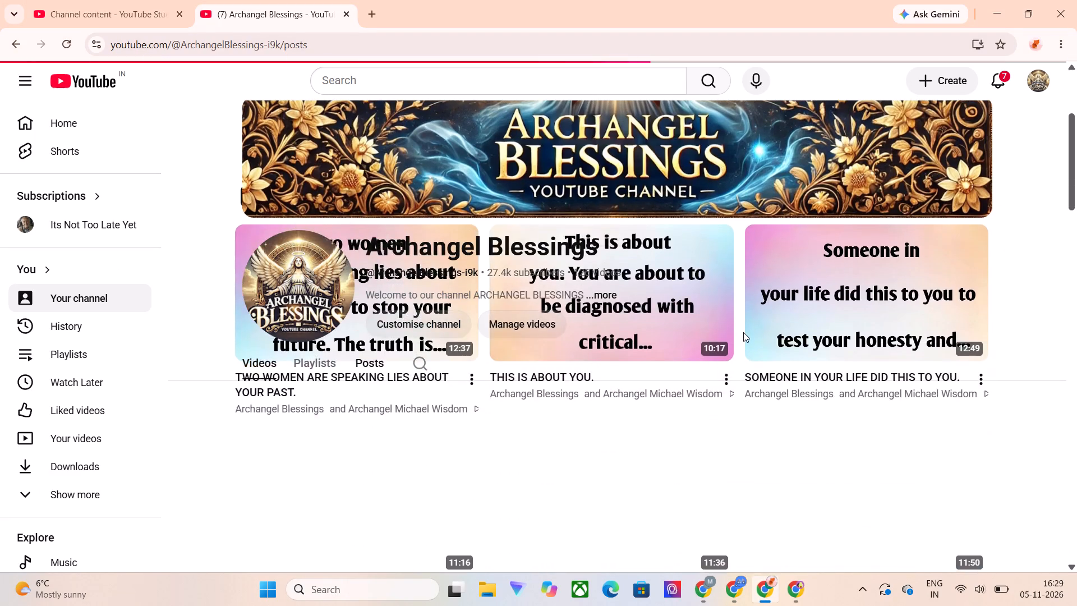
{"action": "scroll", "coordinate": [744, 331], "scroll_direction": "down", "scroll_amount": 2}
{"action": "left_click", "coordinate": [599, 398]}
{"action": "right_click", "coordinate": [600, 120]}
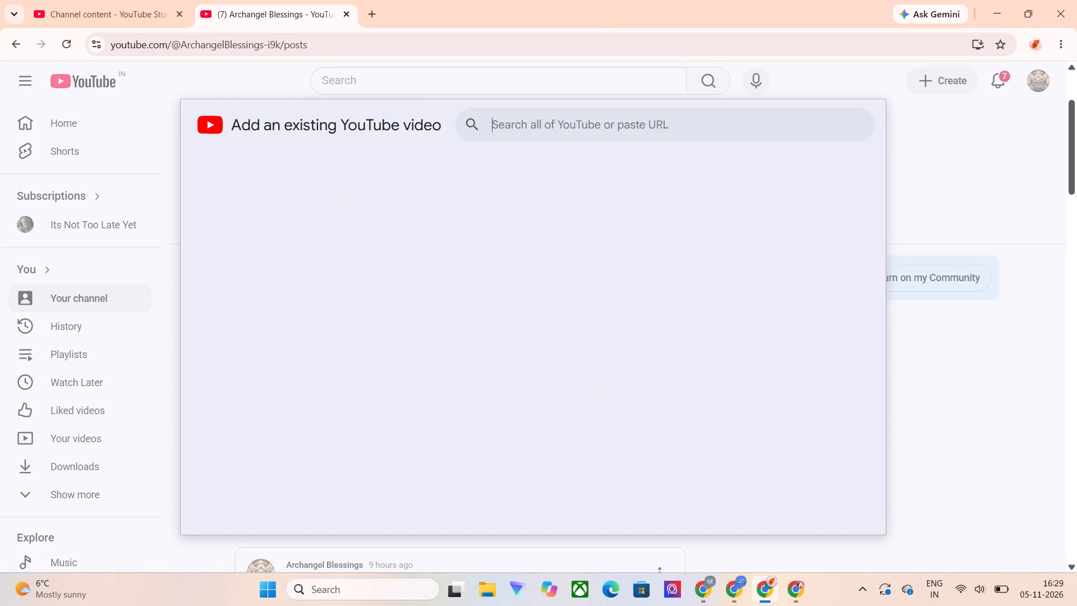
{"action": "left_click", "coordinate": [646, 290]}
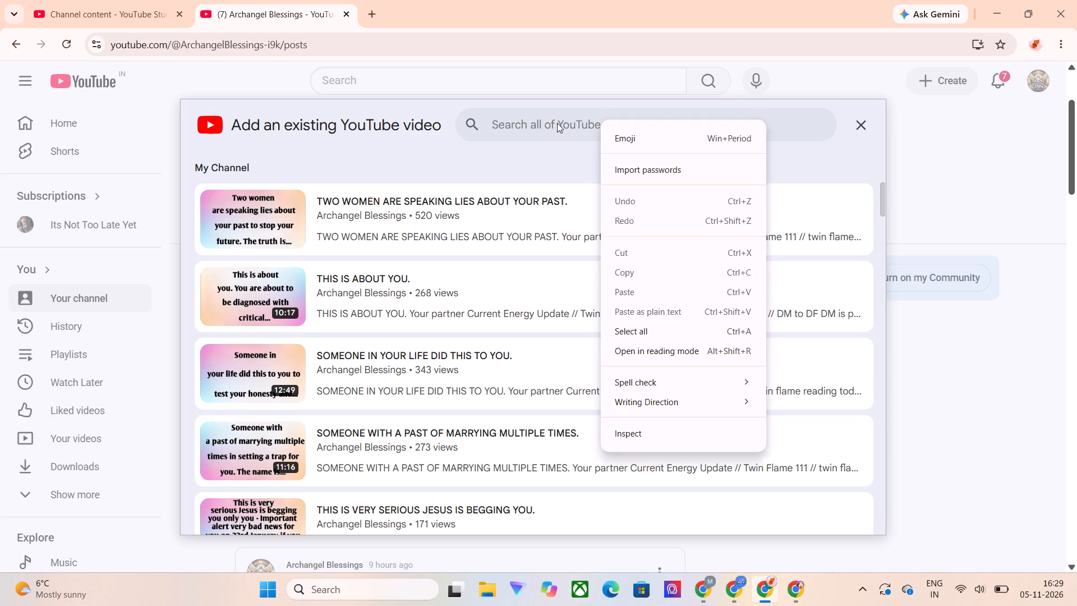
{"action": "left_click", "coordinate": [557, 123]}
{"action": "right_click", "coordinate": [557, 123]}
{"action": "left_click", "coordinate": [620, 297]}
{"action": "key", "text": "Return"}
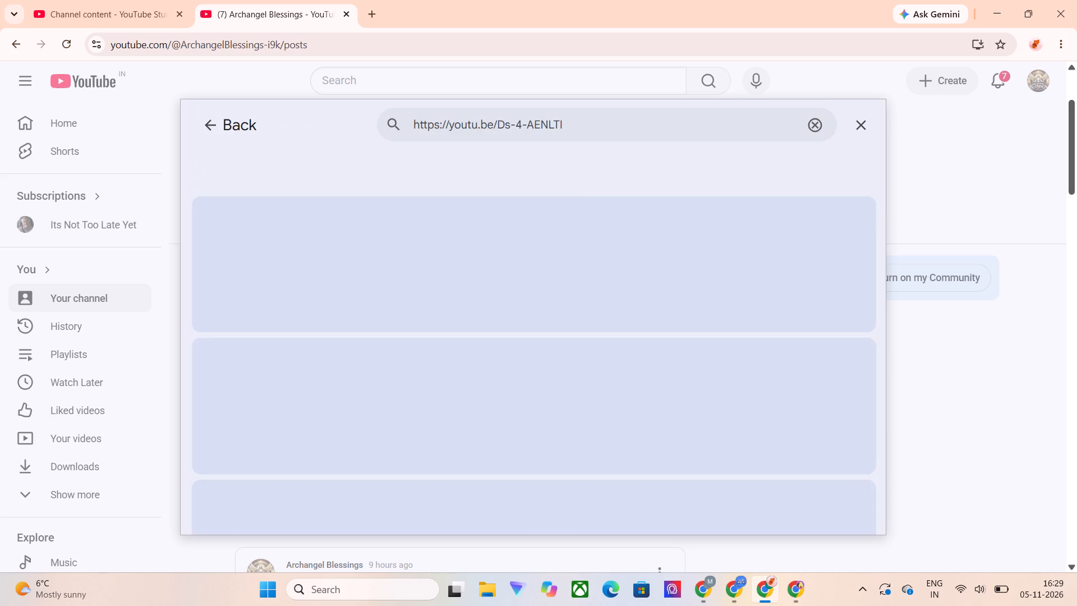
{"action": "left_click", "coordinate": [551, 198]}
{"action": "left_click", "coordinate": [838, 514]}
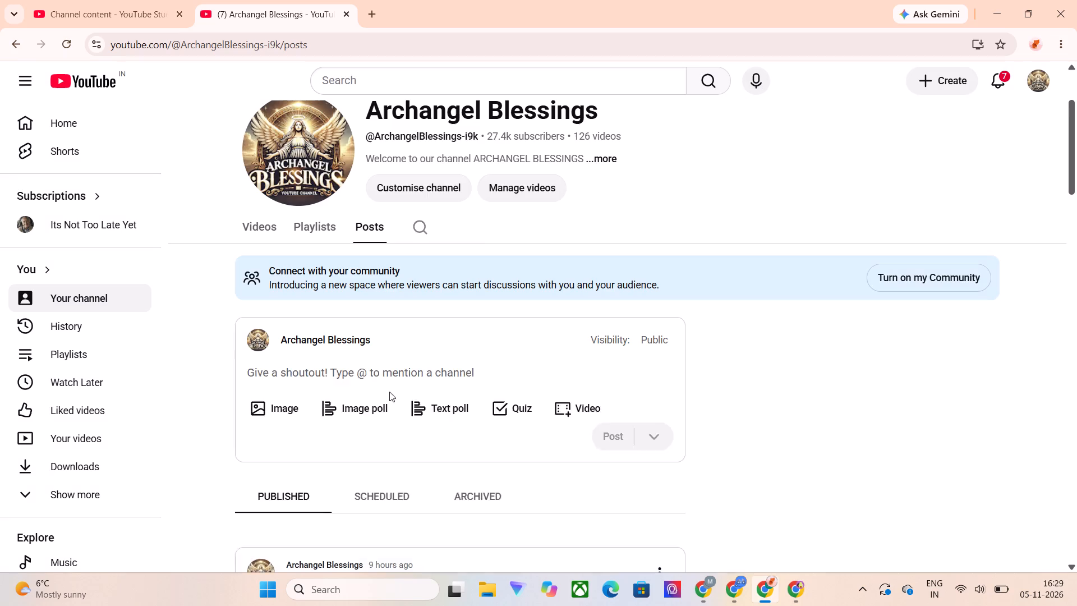
{"action": "right_click", "coordinate": [315, 369]}
{"action": "left_click", "coordinate": [372, 218]}
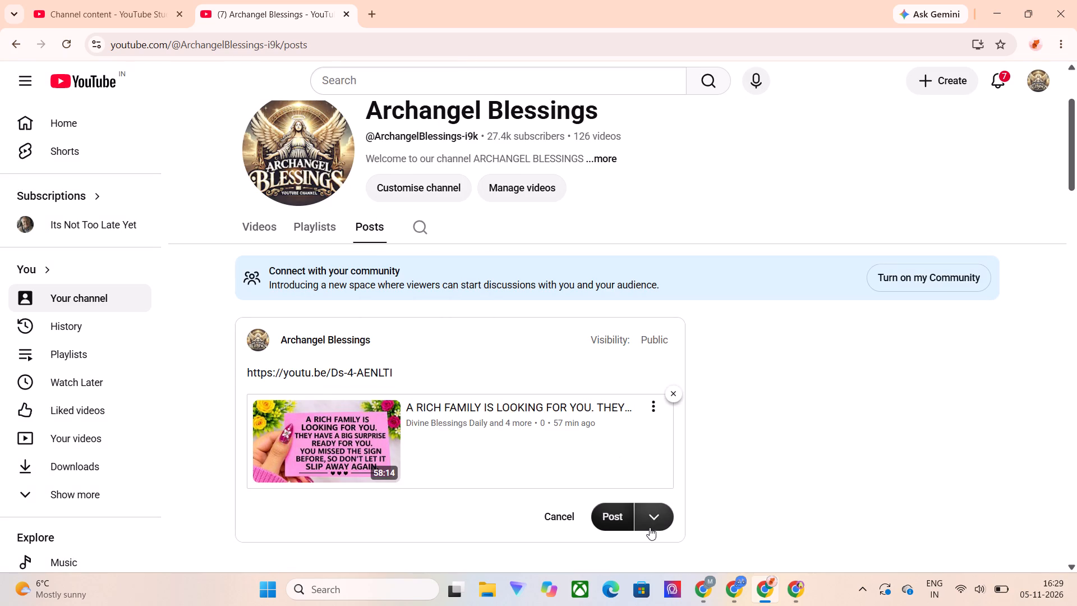
Schedule the Archangel Blessings post for 2:30 AM, keeping the date Nov 6, 2026.
{"action": "left_click", "coordinate": [652, 522]}
{"action": "left_click", "coordinate": [677, 556]}
{"action": "scroll", "coordinate": [763, 410], "scroll_direction": "down", "scroll_amount": 3}
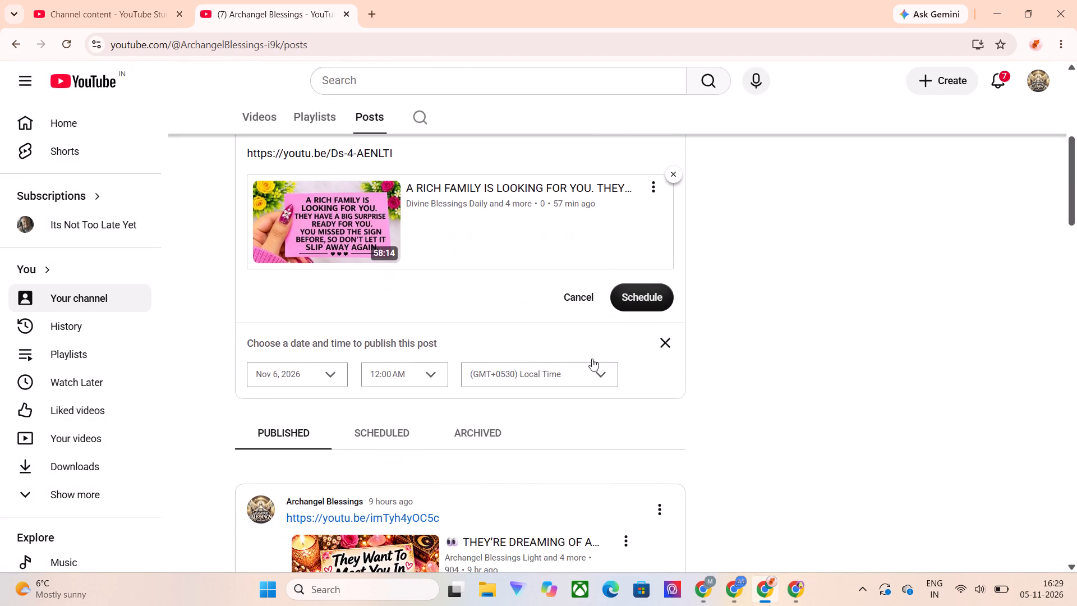
{"action": "left_click", "coordinate": [406, 376]}
{"action": "scroll", "coordinate": [406, 215], "scroll_direction": "down", "scroll_amount": 1}
{"action": "left_click", "coordinate": [397, 280]}
{"action": "left_click", "coordinate": [634, 304]}
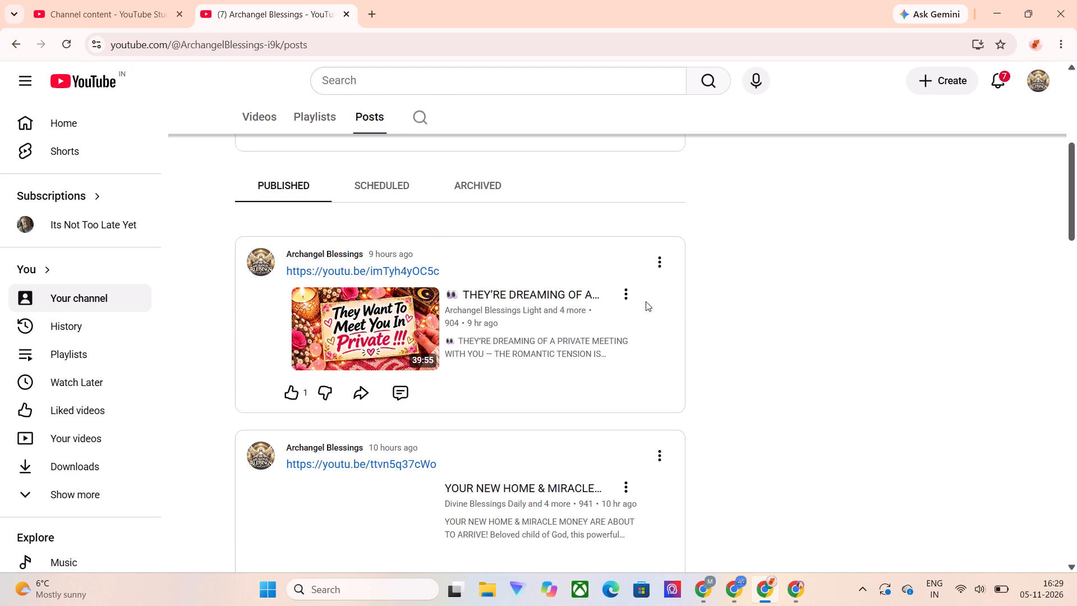
Look through the Archangel Blessings scheduled posts for the new A RICH FAMILY IS LOOKING FOR YOU post.
{"action": "scroll", "coordinate": [747, 348], "scroll_direction": "up", "scroll_amount": 1}
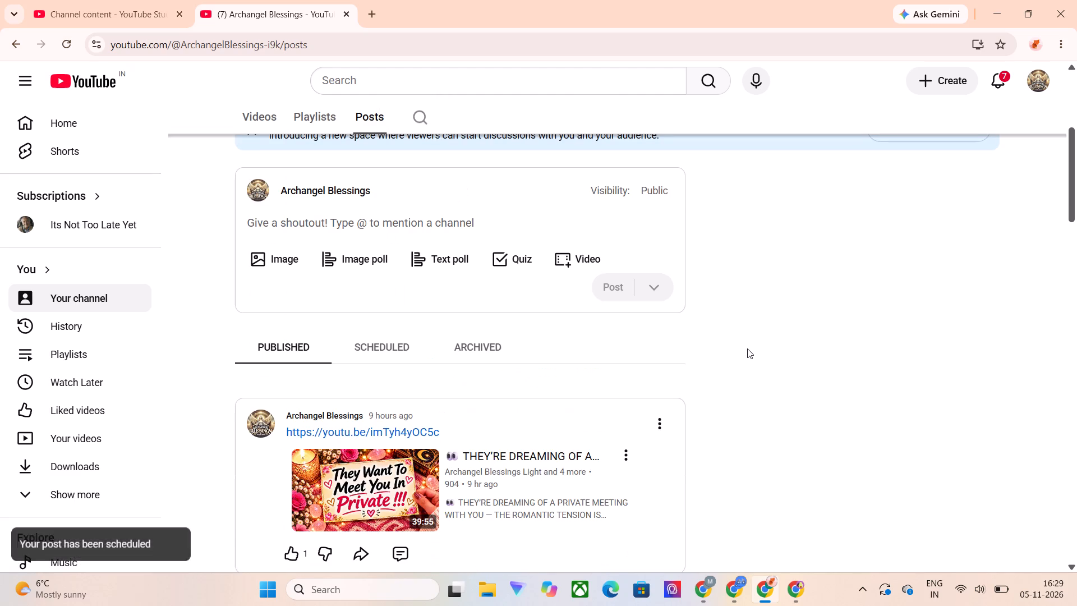
{"action": "left_click", "coordinate": [383, 336]}
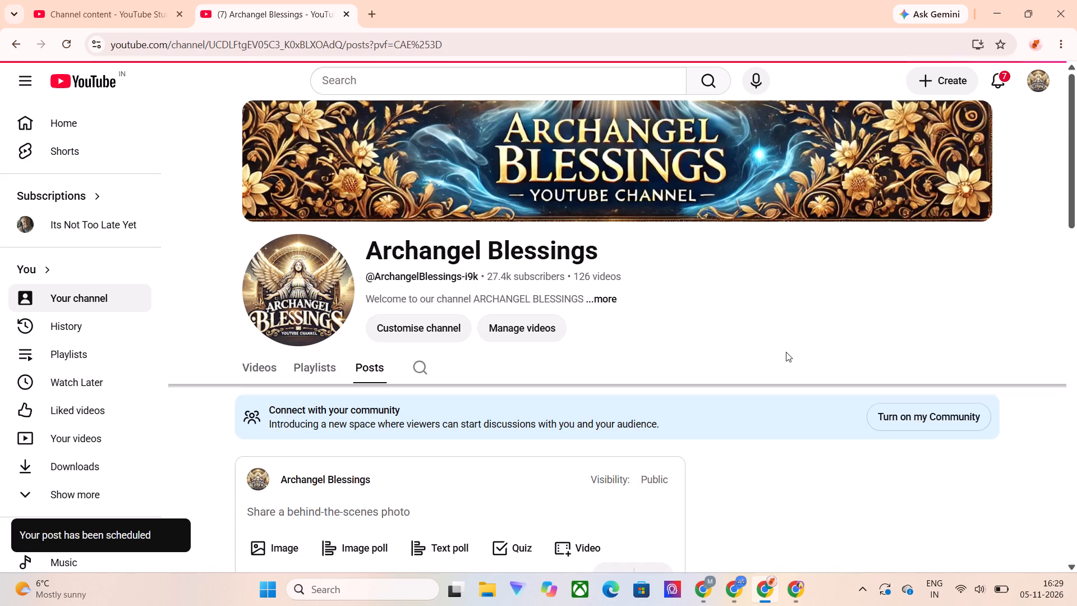
{"action": "scroll", "coordinate": [789, 384], "scroll_direction": "down", "scroll_amount": 5}
{"action": "scroll", "coordinate": [738, 429], "scroll_direction": "down", "scroll_amount": 7}
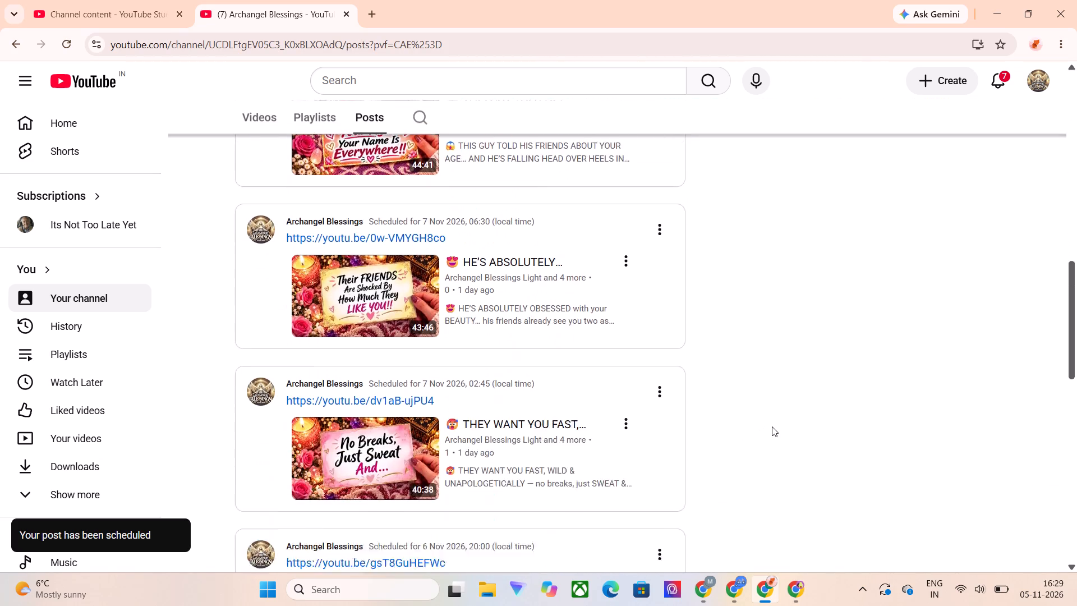
{"action": "scroll", "coordinate": [696, 411], "scroll_direction": "down", "scroll_amount": 7}
{"action": "scroll", "coordinate": [713, 405], "scroll_direction": "up", "scroll_amount": 3}
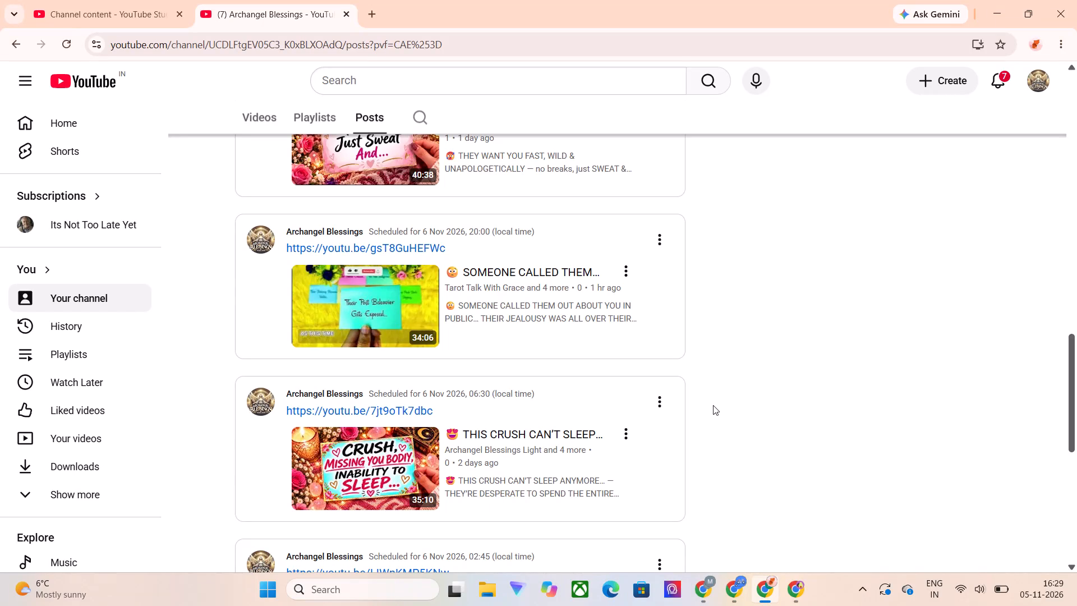
{"action": "scroll", "coordinate": [713, 405], "scroll_direction": "down", "scroll_amount": 7}
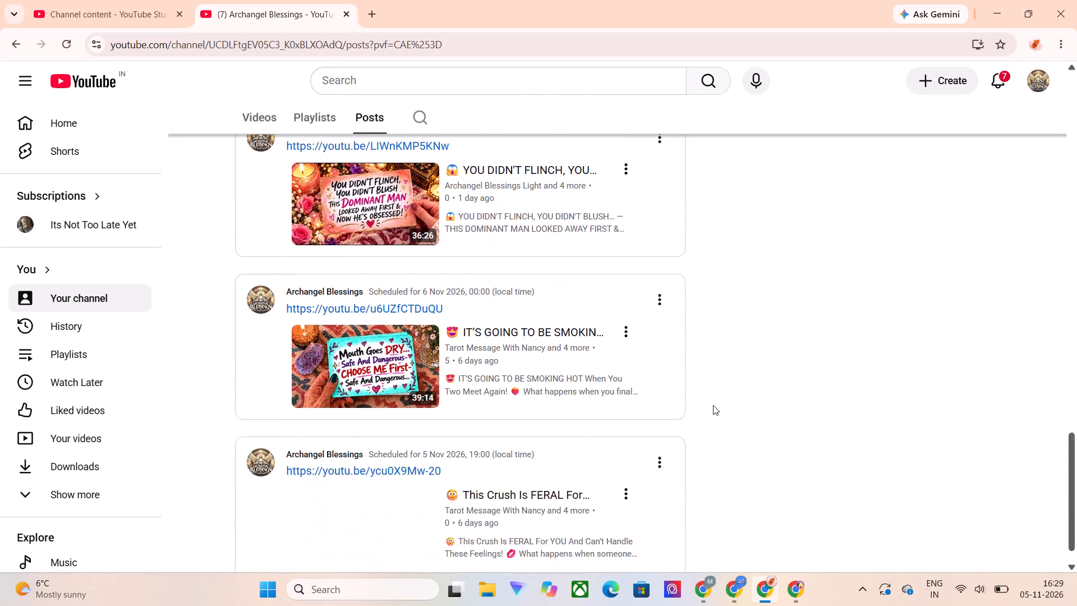
{"action": "scroll", "coordinate": [713, 405], "scroll_direction": "down", "scroll_amount": 6}
{"action": "scroll", "coordinate": [713, 405], "scroll_direction": "up", "scroll_amount": 9}
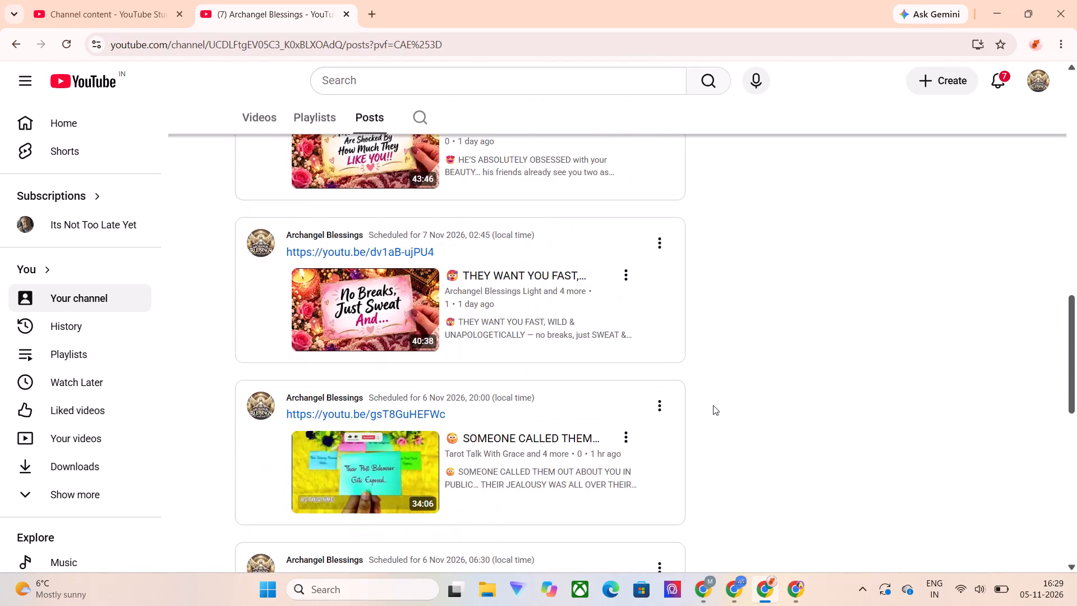
{"action": "scroll", "coordinate": [713, 405], "scroll_direction": "up", "scroll_amount": 15}
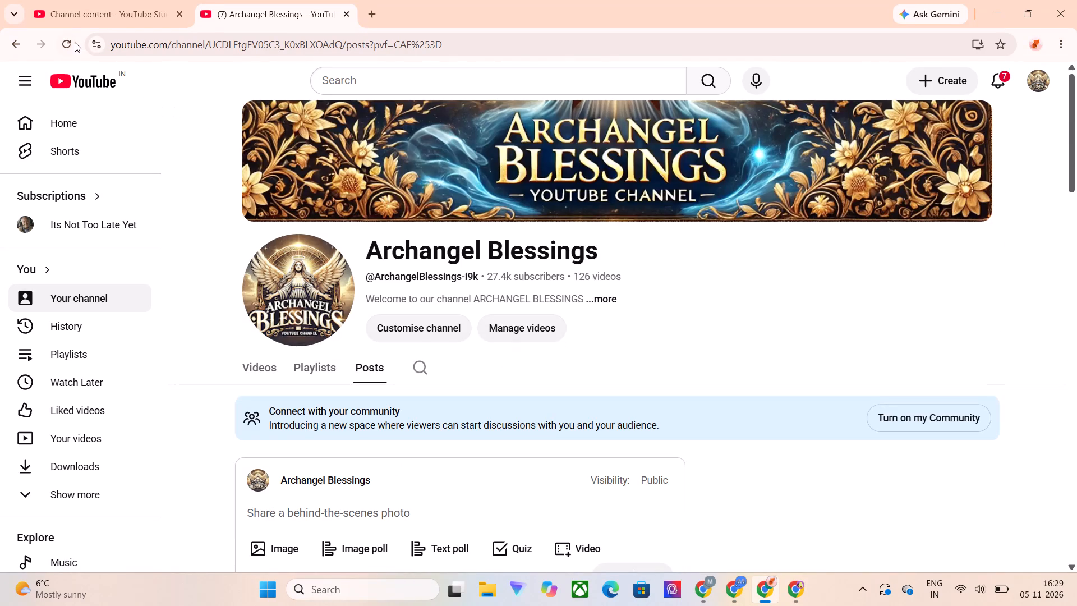
{"action": "left_click", "coordinate": [75, 42]}
{"action": "left_click", "coordinate": [168, 0]}
{"action": "left_click", "coordinate": [229, 0]}
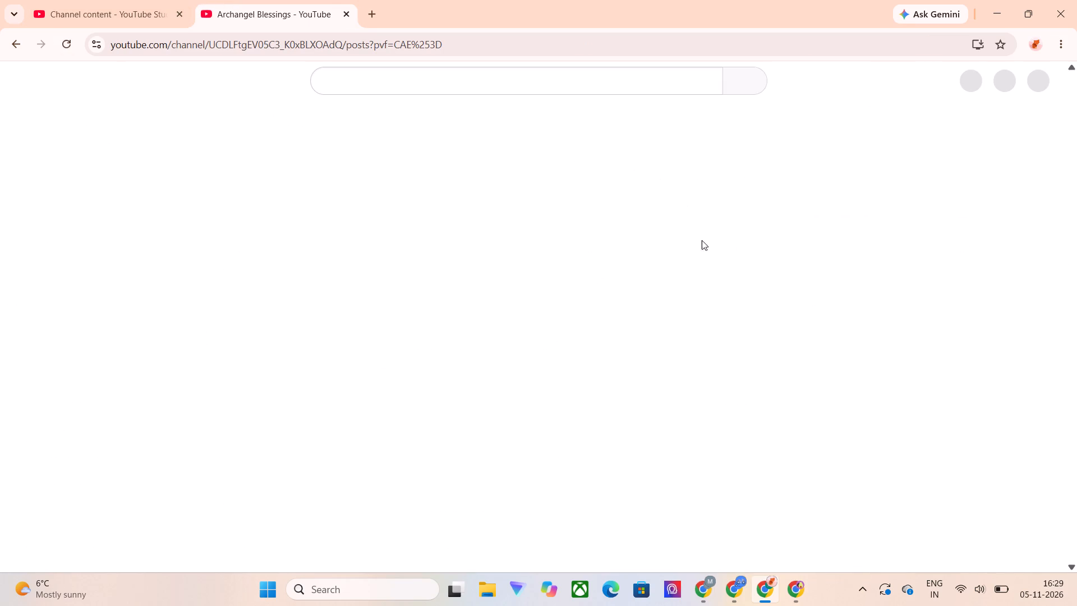
{"action": "scroll", "coordinate": [717, 278], "scroll_direction": "down", "scroll_amount": 4}
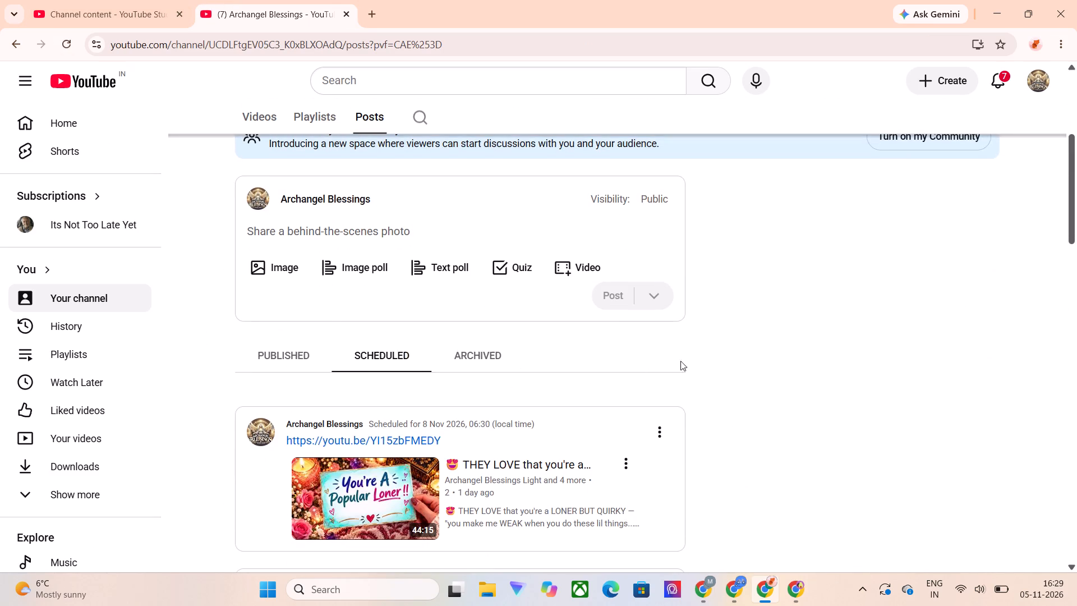
{"action": "scroll", "coordinate": [709, 361], "scroll_direction": "down", "scroll_amount": 18}
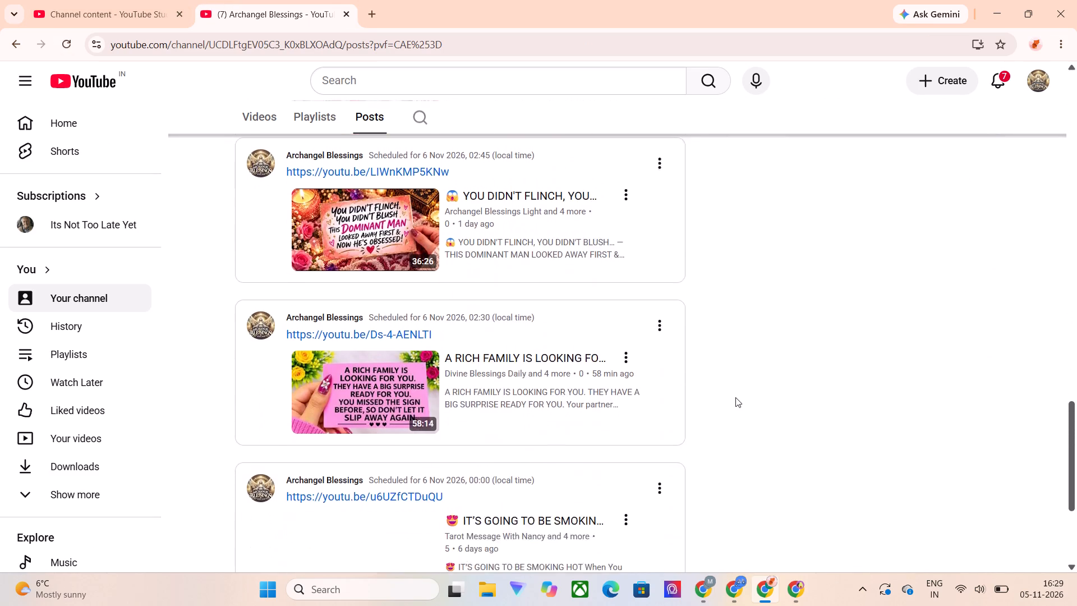
{"action": "scroll", "coordinate": [735, 397], "scroll_direction": "up", "scroll_amount": 5}
In the other Chrome profile's window, open the bookmarked YouTube Studio Channel content and Channel dashboard pages in separate tabs.
{"action": "left_click", "coordinate": [798, 596]}
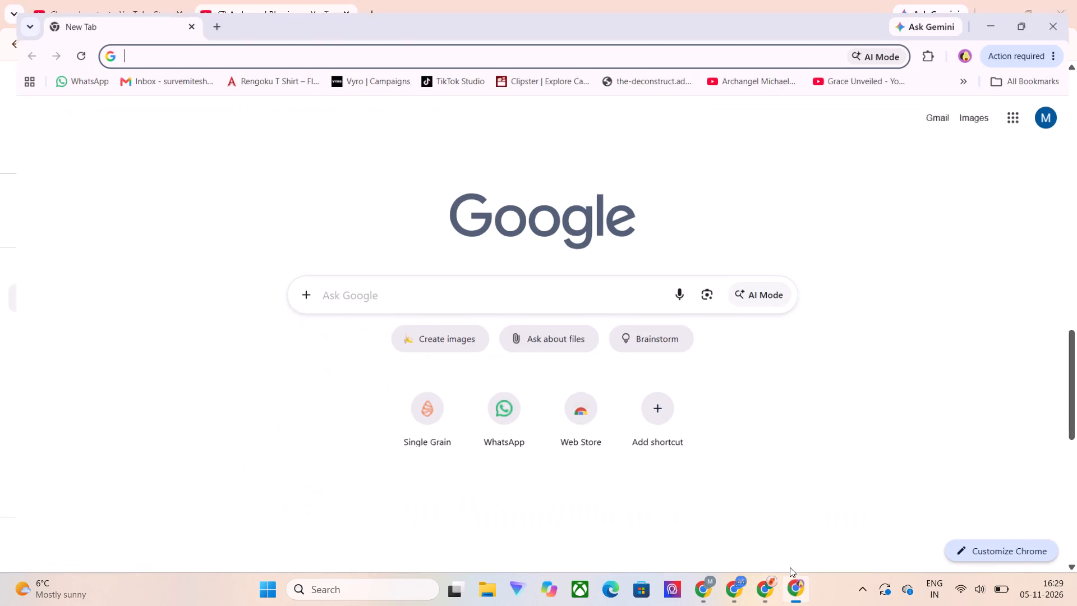
{"action": "left_click", "coordinate": [1007, 78]}
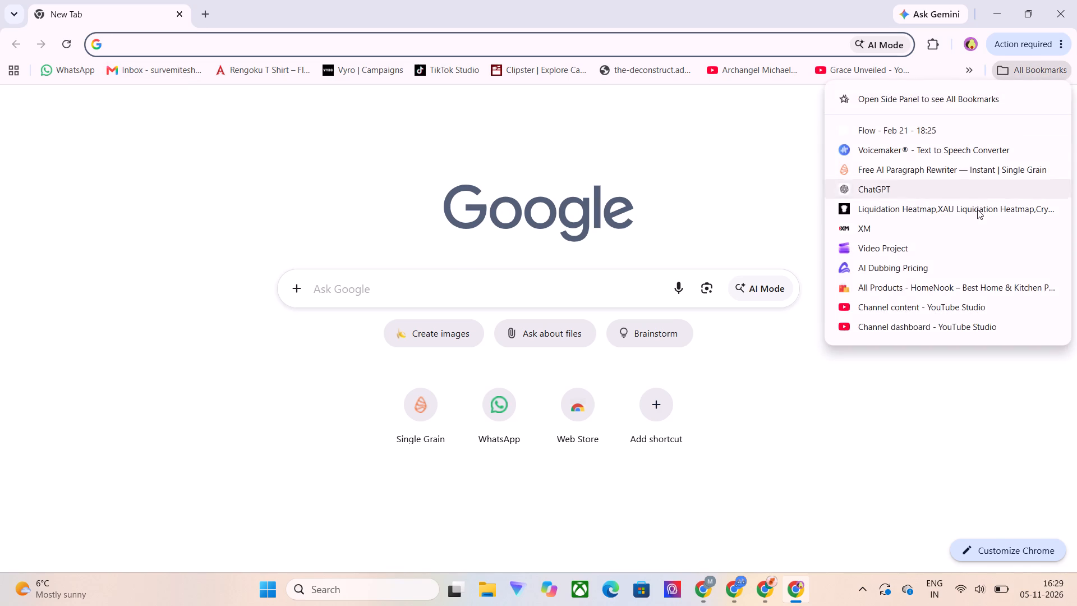
{"action": "left_click", "coordinate": [948, 310]}
{"action": "left_click", "coordinate": [197, 10]}
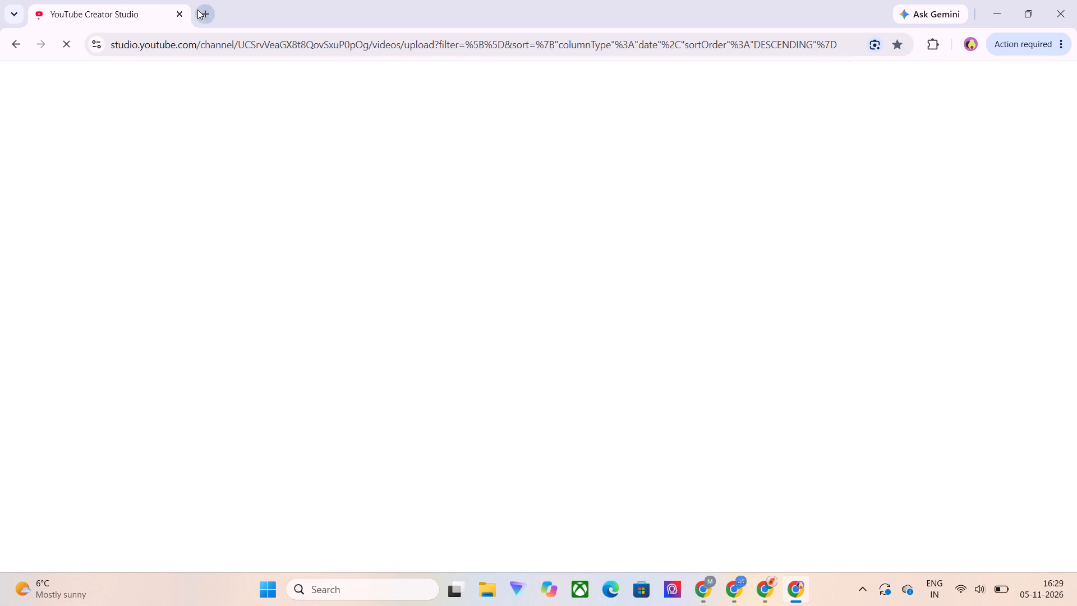
{"action": "left_click", "coordinate": [1001, 74]}
{"action": "left_click", "coordinate": [922, 337]}
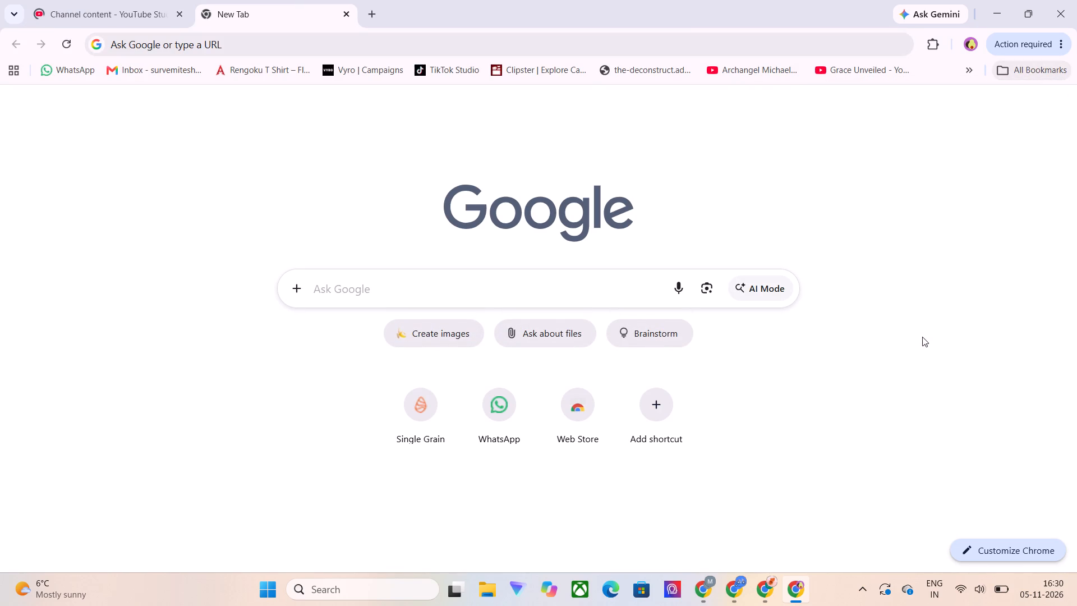
{"action": "left_click", "coordinate": [1025, 62]}
{"action": "left_click", "coordinate": [908, 330]}
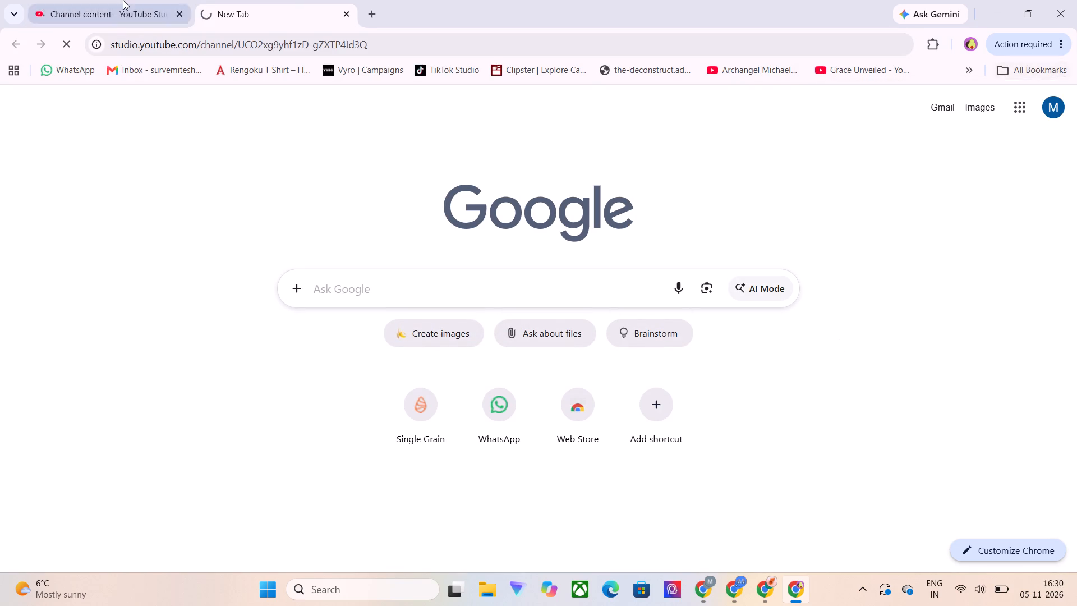
From its Studio content page, open the Message from Archangel Michael channel on YouTube and go to its posts.
{"action": "left_click", "coordinate": [118, 0]}
{"action": "left_click", "coordinate": [116, 158]}
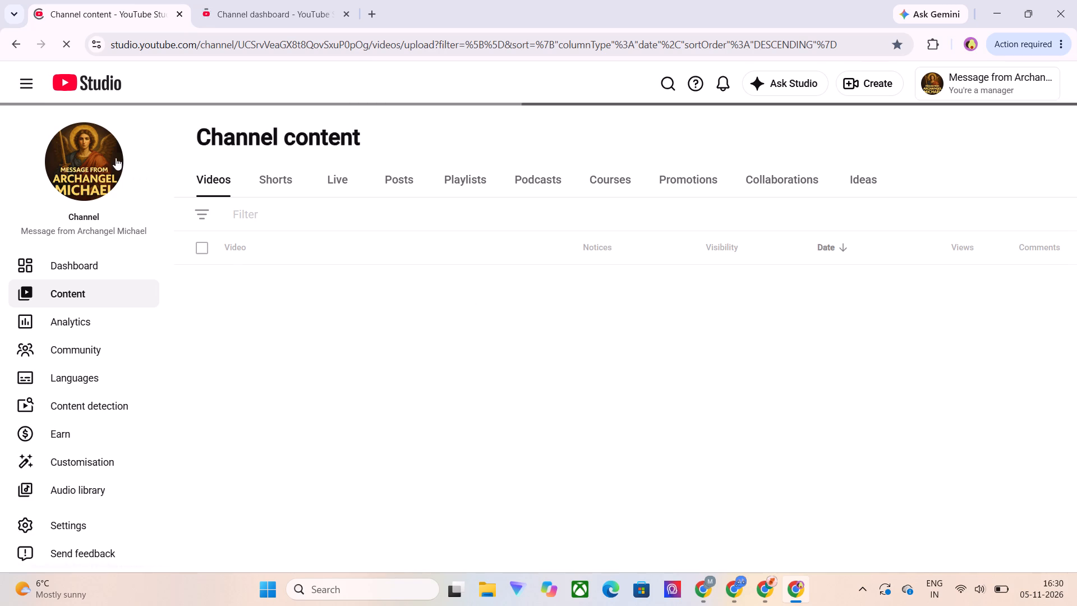
{"action": "left_click", "coordinate": [176, 20]}
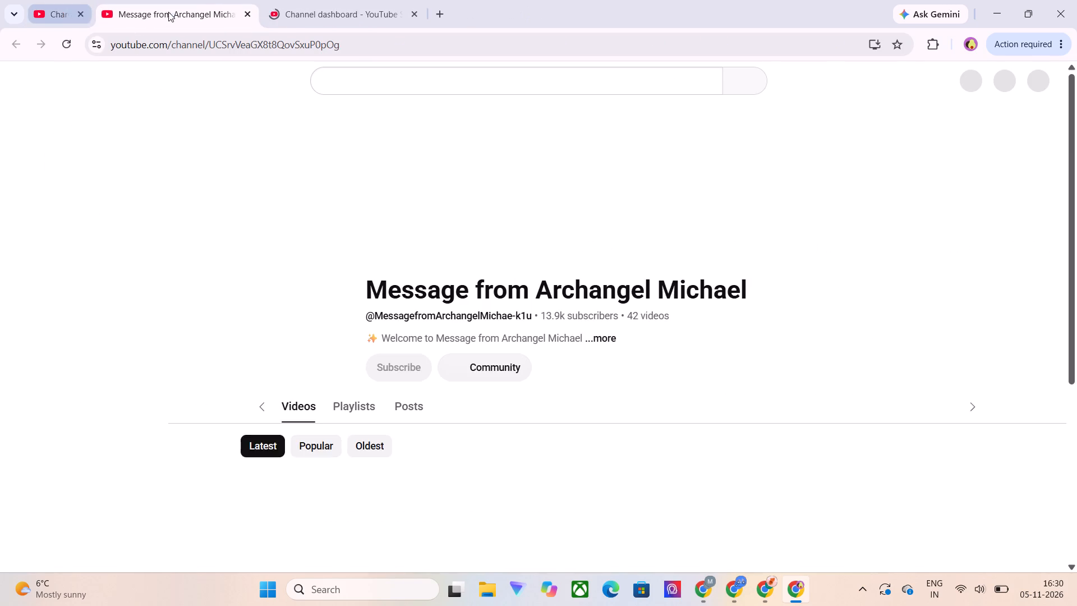
{"action": "left_click", "coordinate": [375, 387]}
{"action": "left_click", "coordinate": [374, 362]}
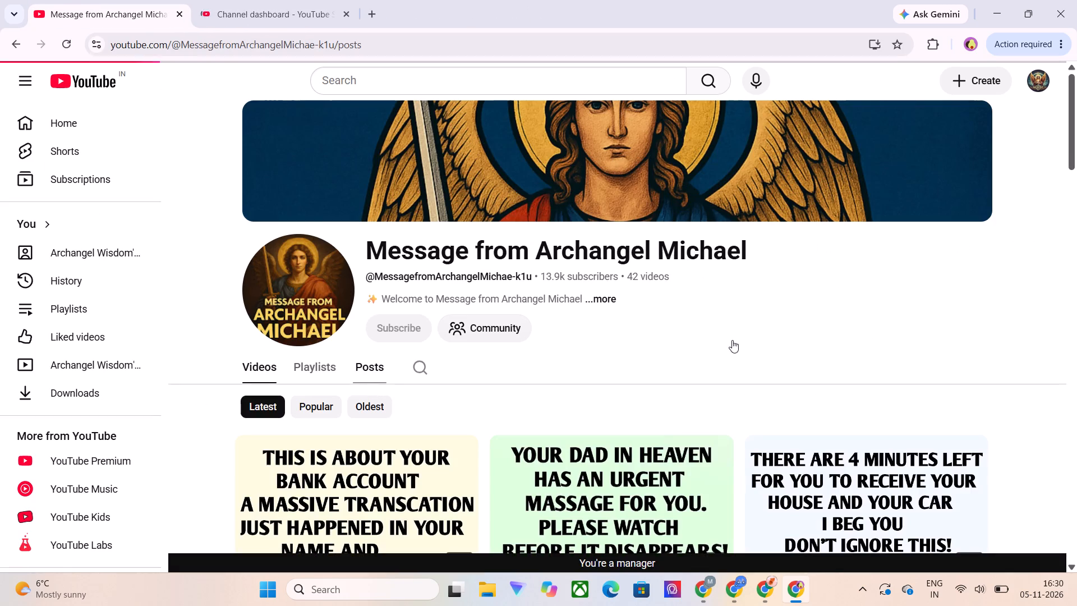
{"action": "scroll", "coordinate": [769, 328], "scroll_direction": "down", "scroll_amount": 3}
{"action": "scroll", "coordinate": [715, 318], "scroll_direction": "up", "scroll_amount": 3}
Switch the active YouTube account from Archangel Wisdom to Message from Archangel Michael.
{"action": "left_click", "coordinate": [1031, 86]}
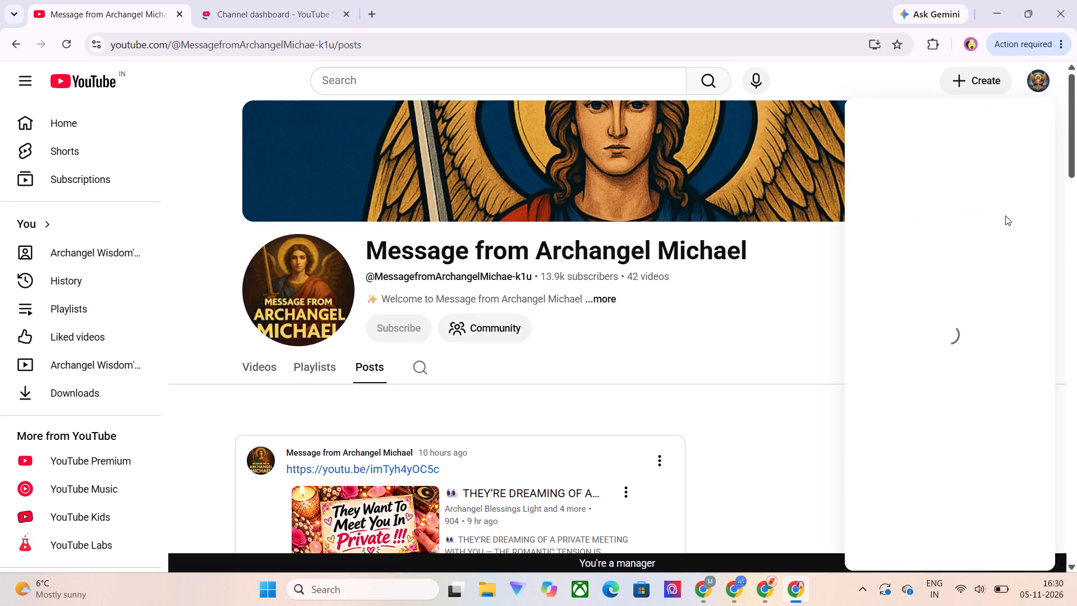
{"action": "left_click", "coordinate": [970, 196]}
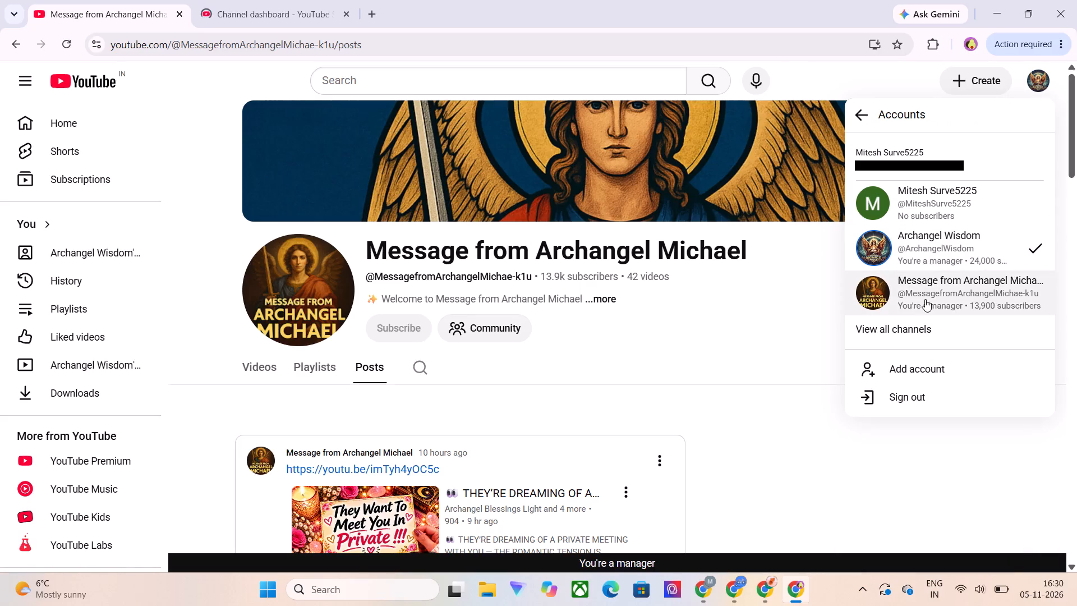
{"action": "left_click", "coordinate": [925, 299]}
{"action": "left_click", "coordinate": [751, 348]}
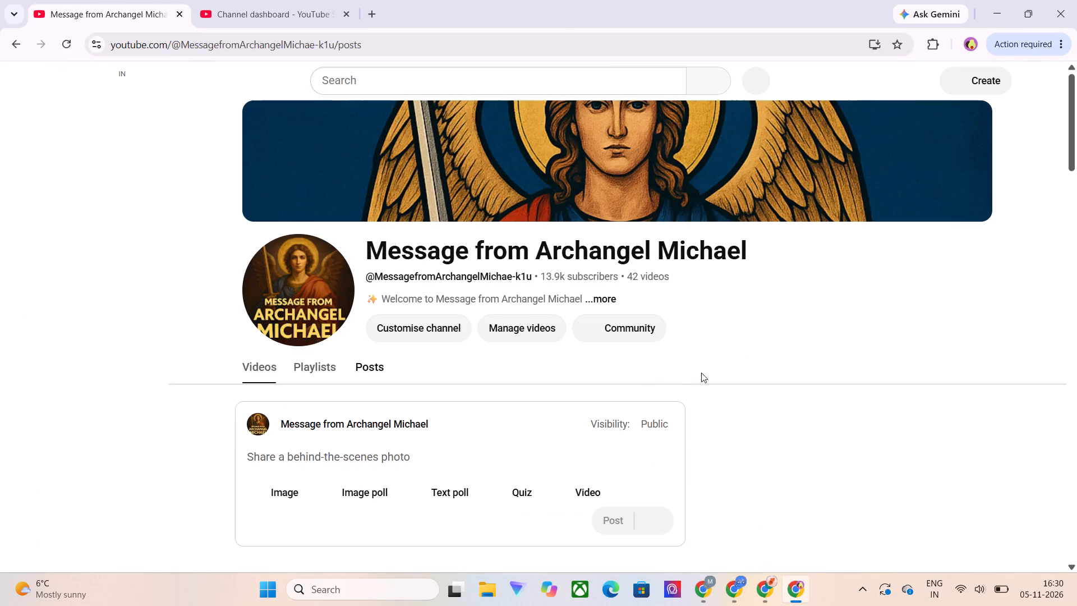
{"action": "scroll", "coordinate": [712, 369], "scroll_direction": "down", "scroll_amount": 3}
{"action": "left_click", "coordinate": [568, 286]}
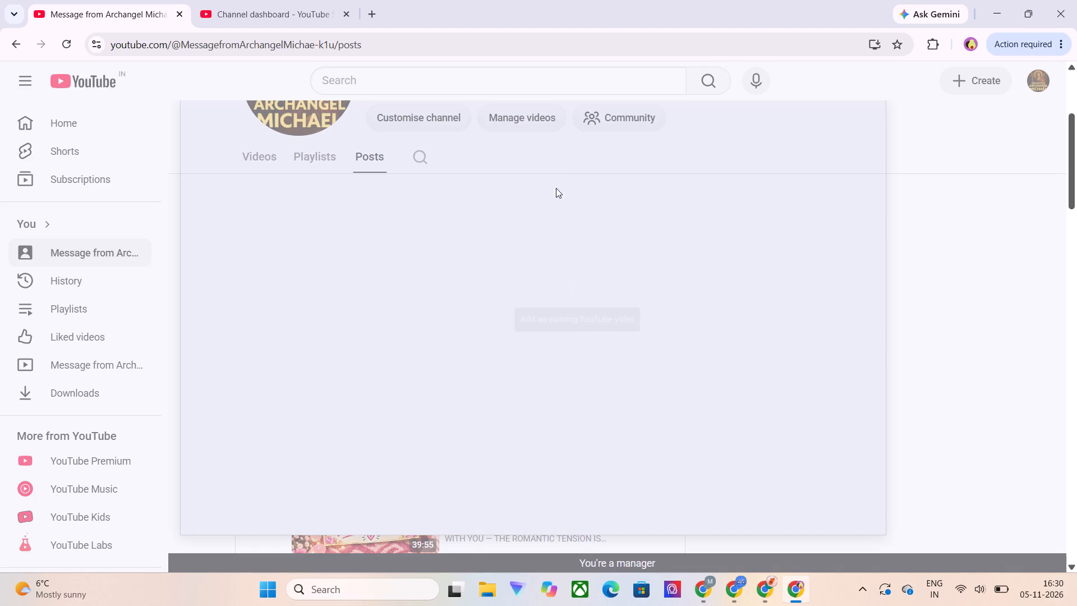
{"action": "right_click", "coordinate": [590, 109]}
{"action": "left_click", "coordinate": [554, 125]}
{"action": "right_click", "coordinate": [554, 125]}
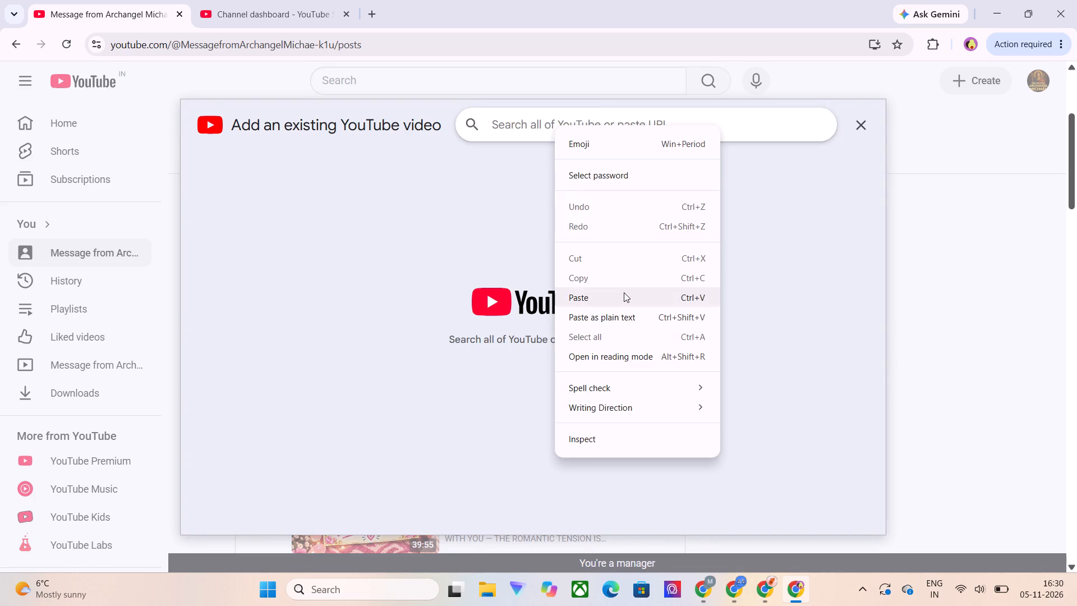
{"action": "left_click", "coordinate": [624, 292]}
{"action": "key", "text": "Return"}
{"action": "left_click", "coordinate": [661, 200]}
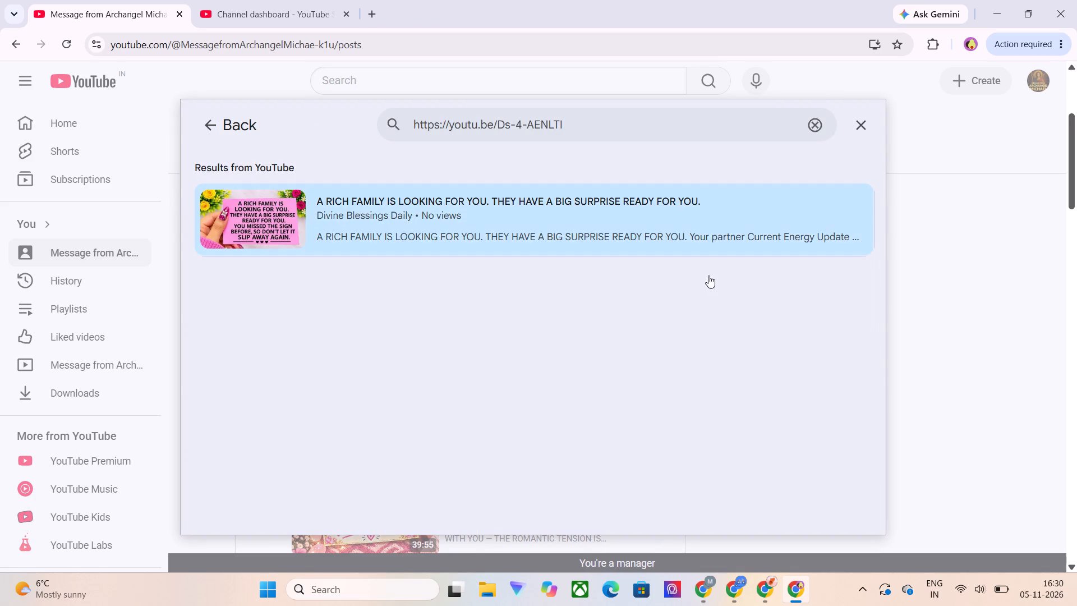
{"action": "left_click", "coordinate": [840, 508]}
{"action": "right_click", "coordinate": [314, 259]}
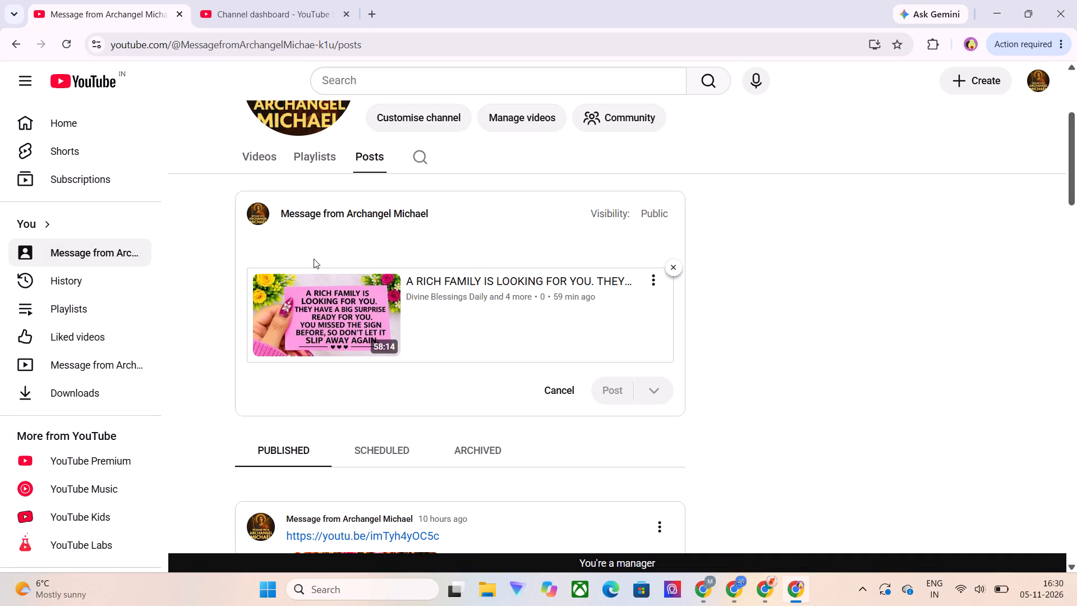
{"action": "right_click", "coordinate": [263, 249]}
{"action": "left_click", "coordinate": [295, 412]}
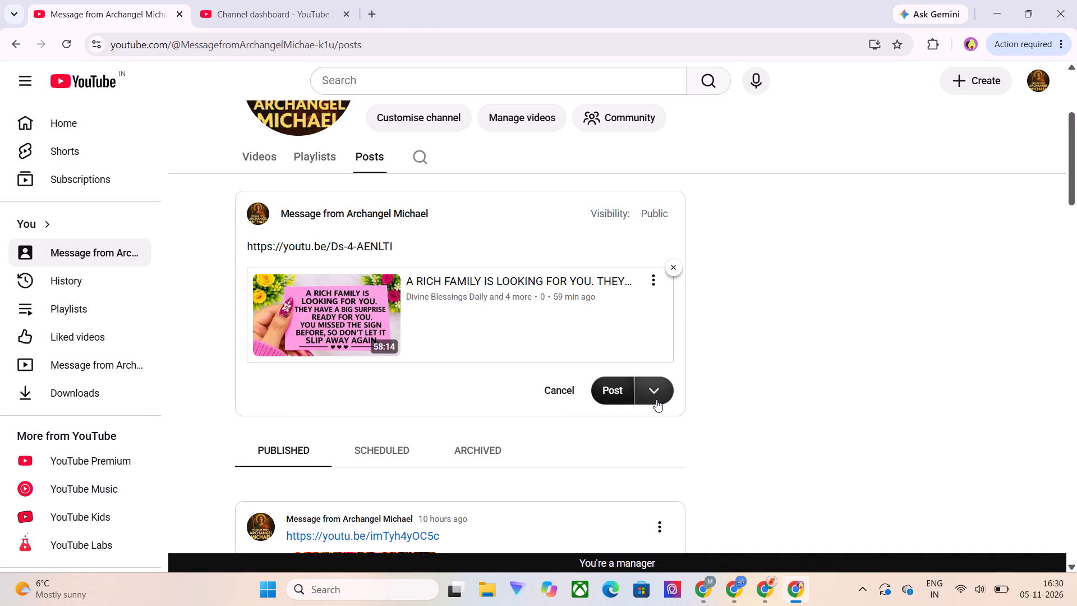
Schedule the Message from Archangel Michael post for Nov 6, 2026 at 2:30 AM local time.
{"action": "left_click", "coordinate": [664, 394]}
{"action": "left_click", "coordinate": [688, 426]}
{"action": "scroll", "coordinate": [721, 361], "scroll_direction": "down", "scroll_amount": 2}
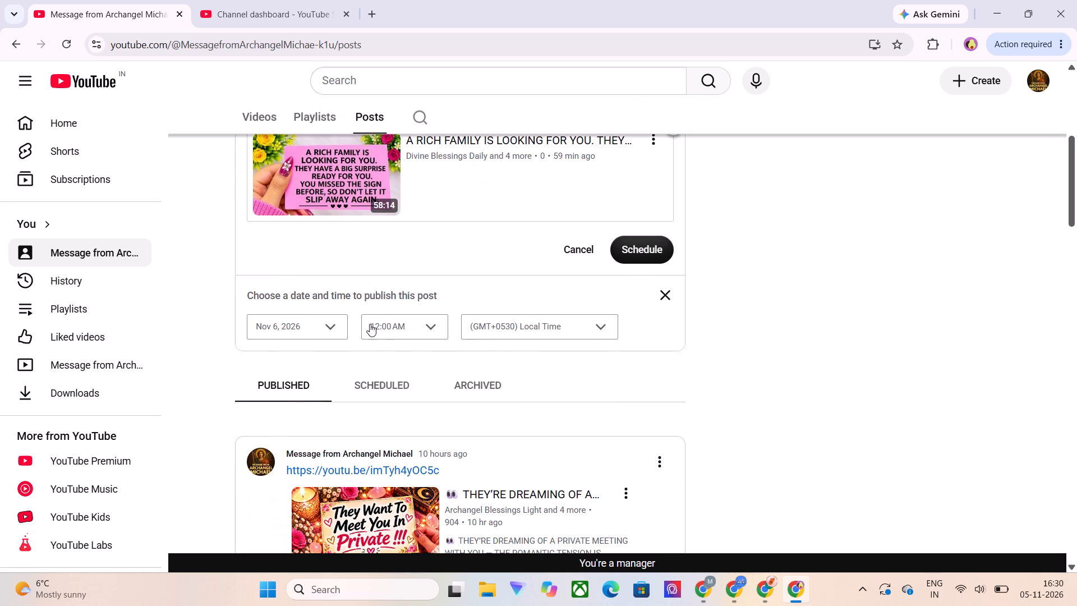
{"action": "left_click", "coordinate": [399, 331]}
{"action": "scroll", "coordinate": [404, 190], "scroll_direction": "down", "scroll_amount": 1}
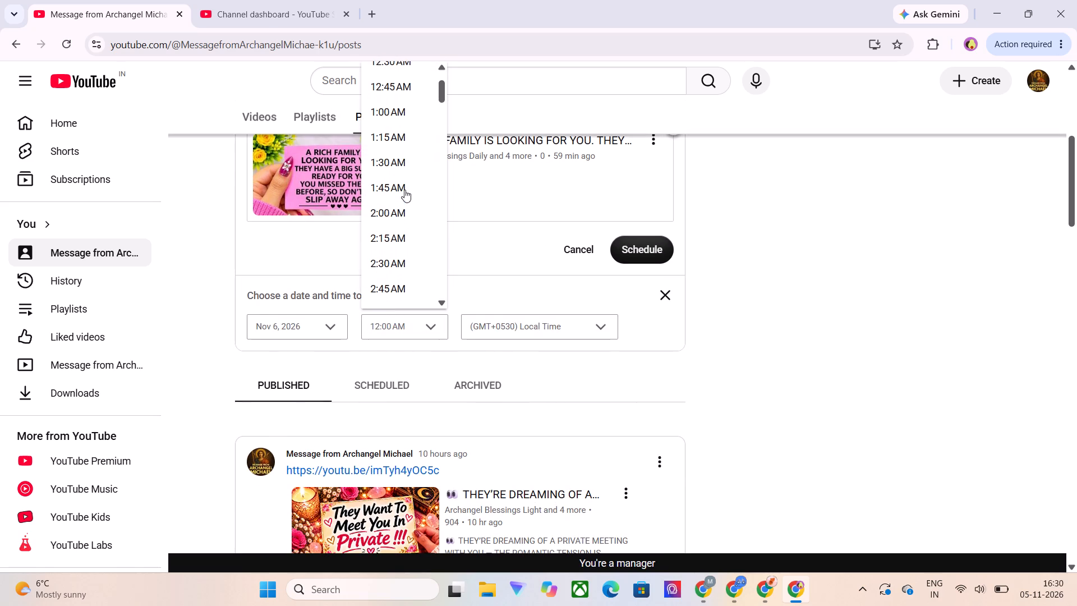
{"action": "left_click", "coordinate": [399, 254]}
{"action": "left_click", "coordinate": [637, 262]}
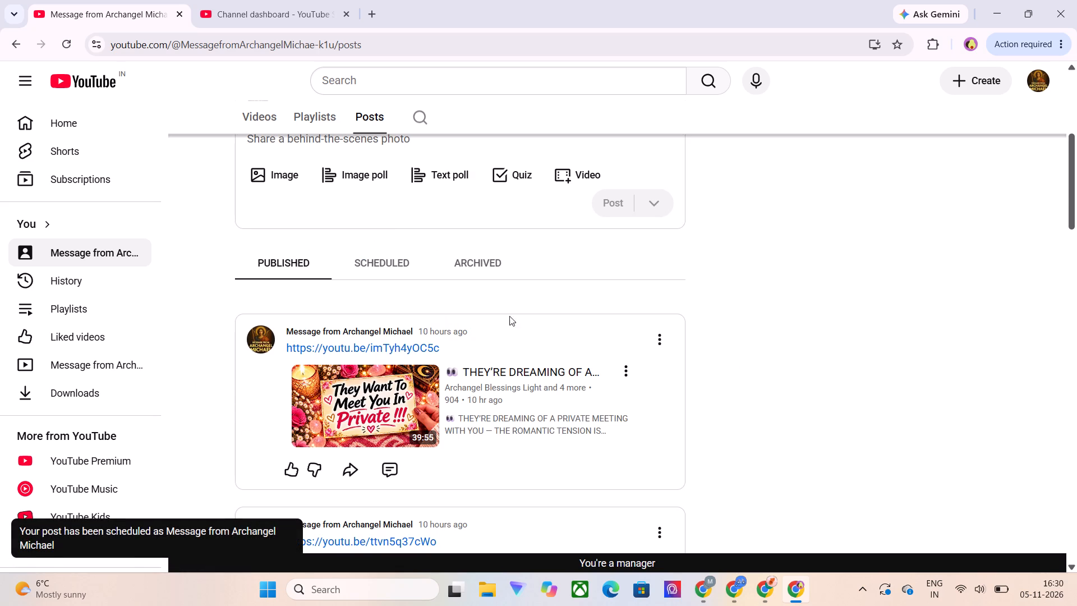
{"action": "left_click", "coordinate": [394, 266]}
{"action": "scroll", "coordinate": [822, 368], "scroll_direction": "down", "scroll_amount": 3}
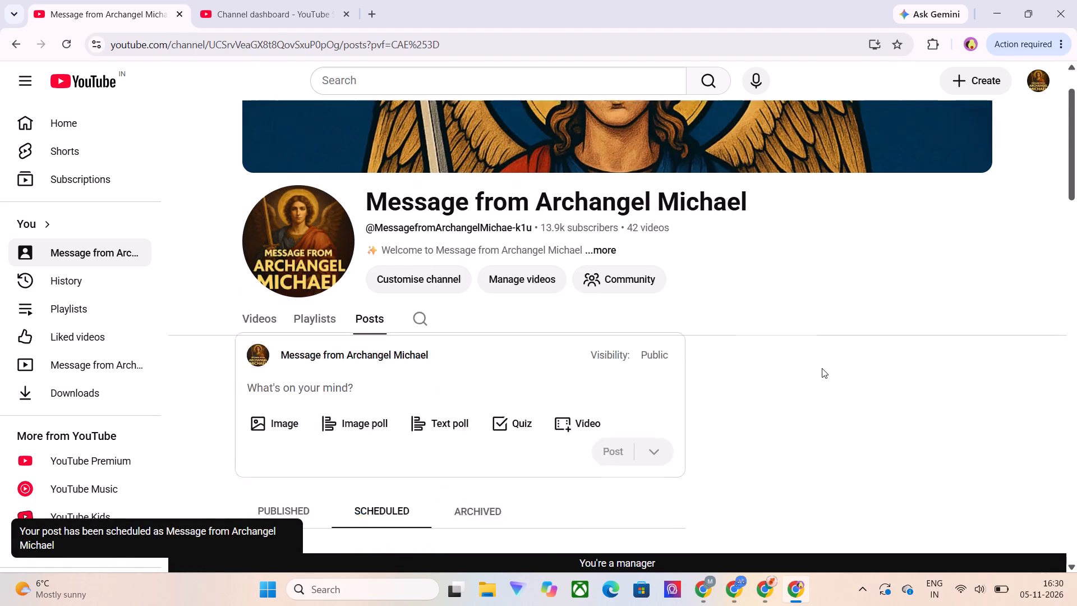
{"action": "scroll", "coordinate": [822, 368], "scroll_direction": "down", "scroll_amount": 7}
{"action": "scroll", "coordinate": [774, 370], "scroll_direction": "down", "scroll_amount": 7}
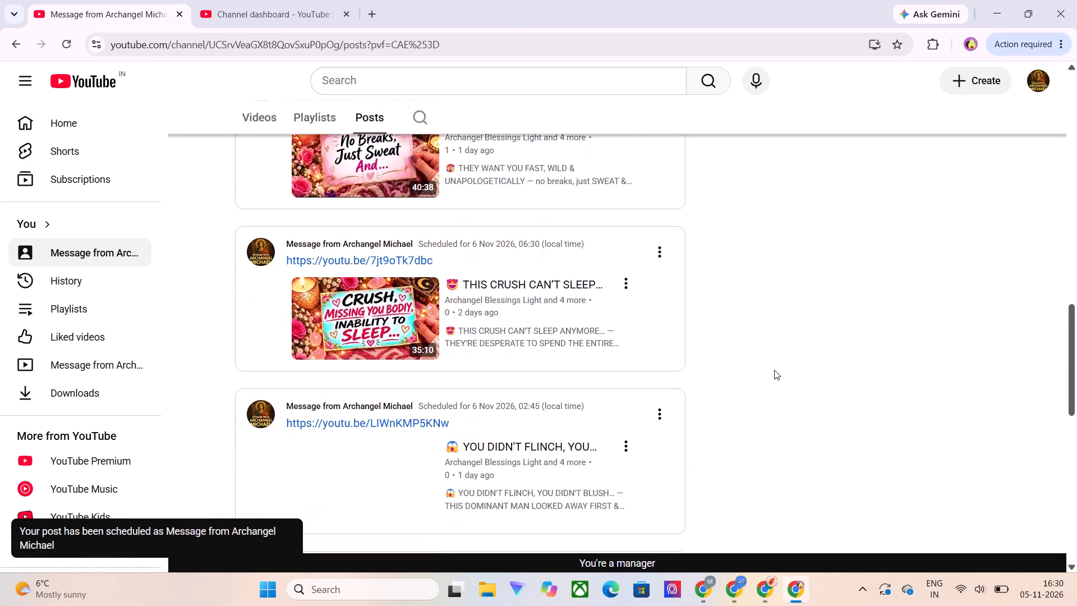
{"action": "scroll", "coordinate": [774, 370], "scroll_direction": "down", "scroll_amount": 2}
From Archangel Wisdom's Studio dashboard, open its YouTube channel page and go to its posts.
{"action": "left_click", "coordinate": [282, 0]}
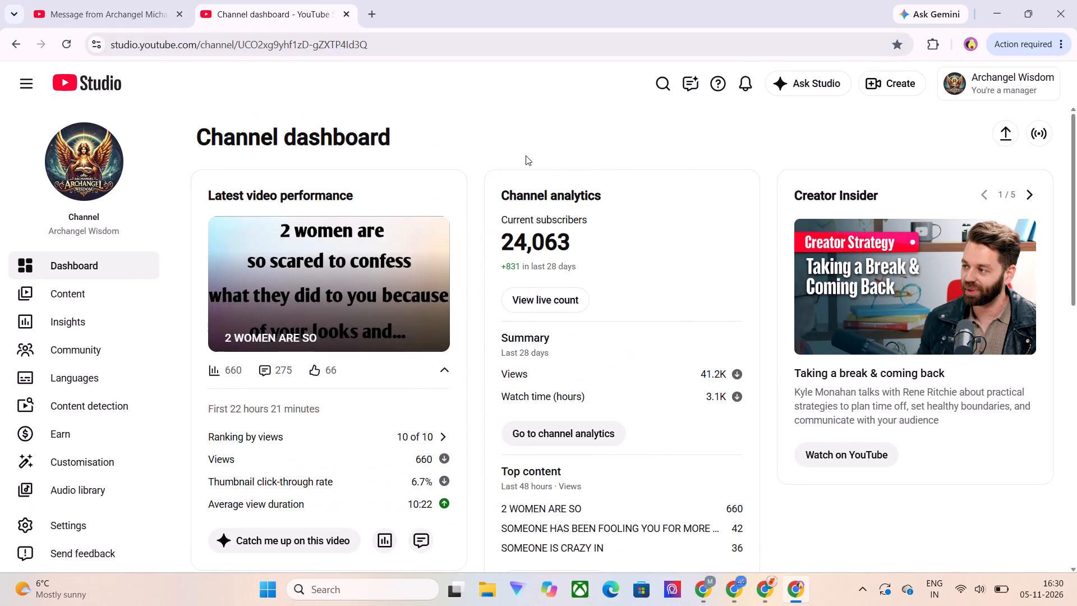
{"action": "left_click", "coordinate": [91, 161]}
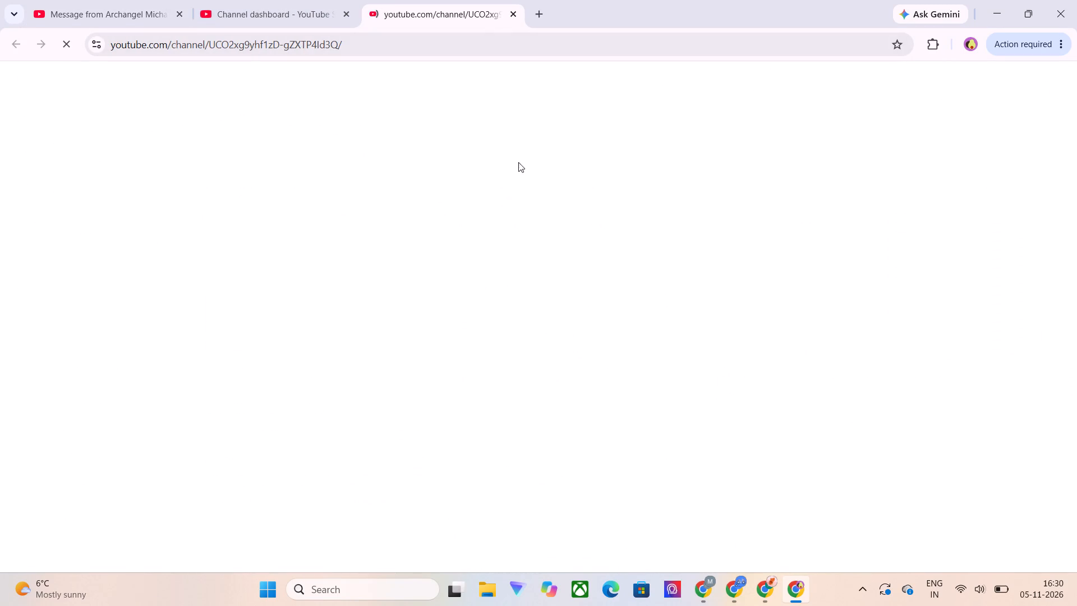
{"action": "left_click", "coordinate": [366, 395]}
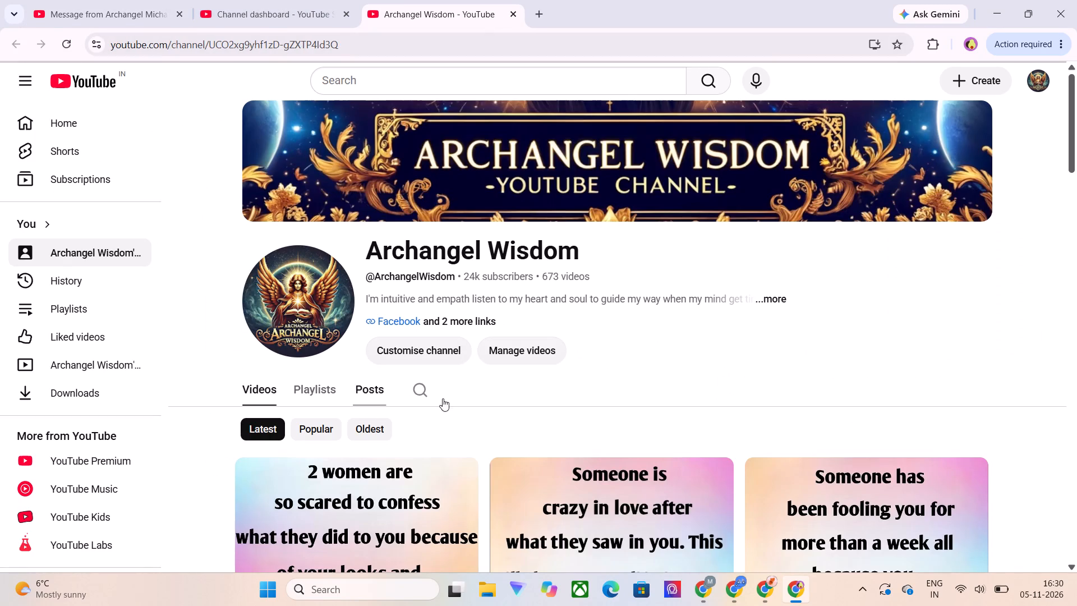
{"action": "scroll", "coordinate": [838, 340], "scroll_direction": "down", "scroll_amount": 3}
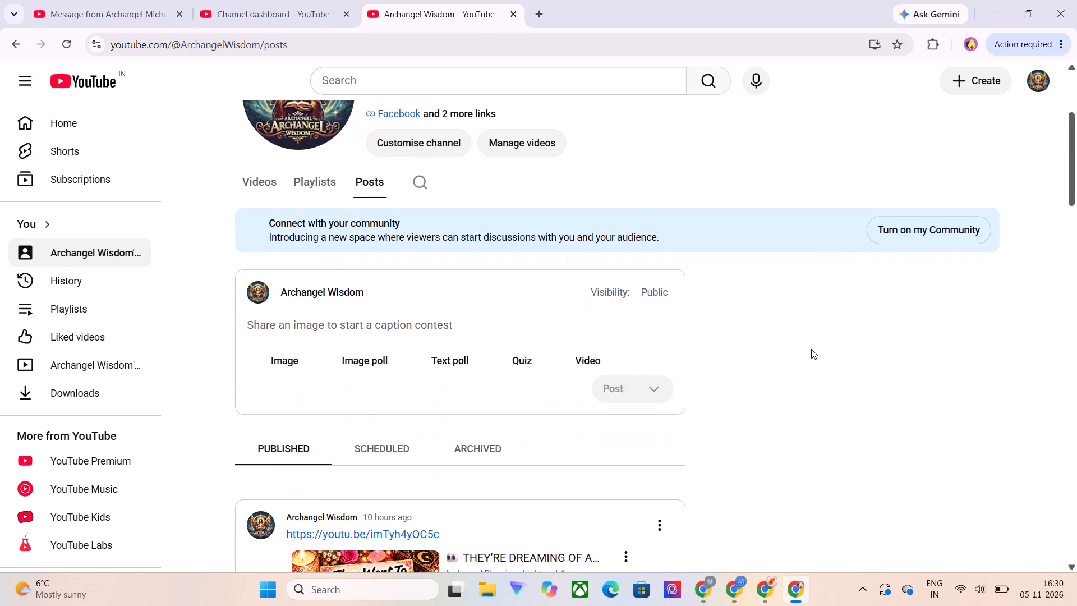
{"action": "left_click", "coordinate": [587, 360]}
{"action": "right_click", "coordinate": [592, 123]}
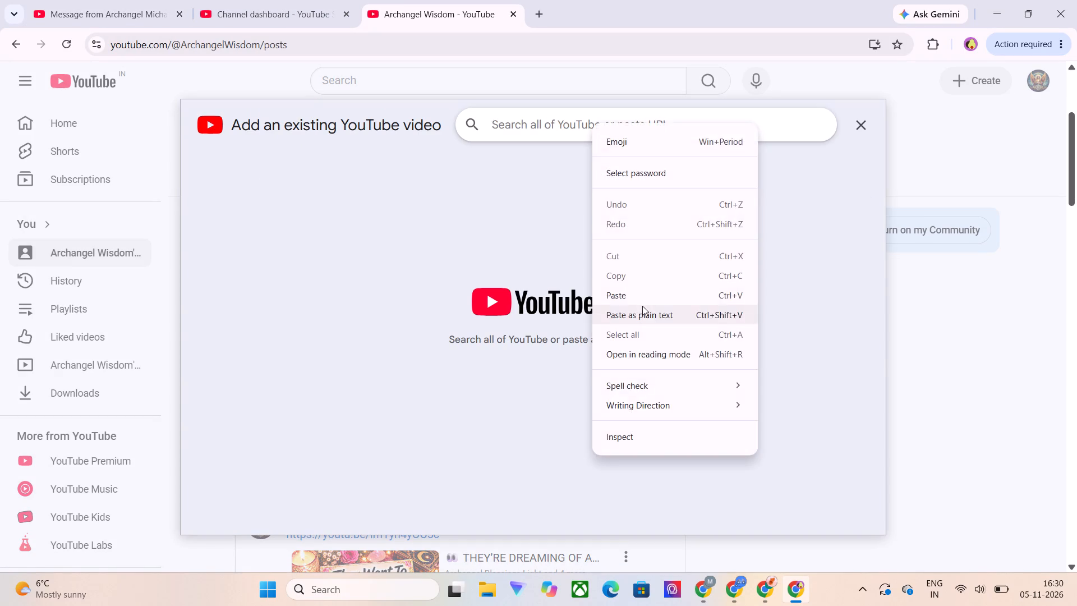
{"action": "left_click", "coordinate": [642, 306]}
{"action": "key", "text": "Return"}
{"action": "left_click", "coordinate": [621, 217]}
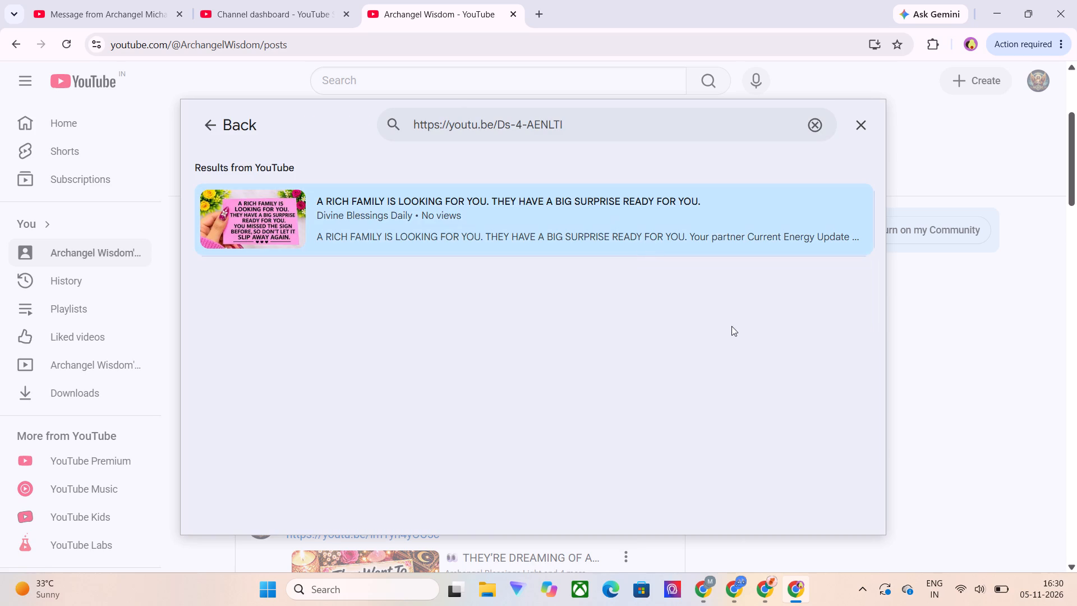
{"action": "left_click", "coordinate": [840, 519]}
{"action": "right_click", "coordinate": [330, 325]}
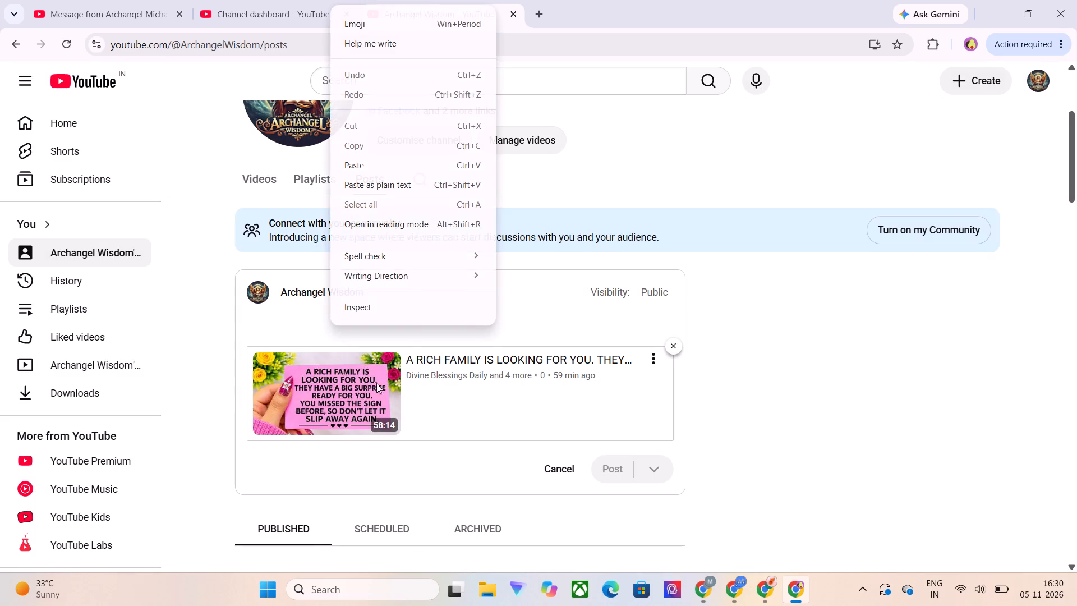
{"action": "left_click", "coordinate": [415, 163]}
Schedule the Archangel Wisdom post for Nov 6, 2026 at 2:30 AM local time.
{"action": "left_click", "coordinate": [662, 472]}
{"action": "left_click", "coordinate": [682, 501]}
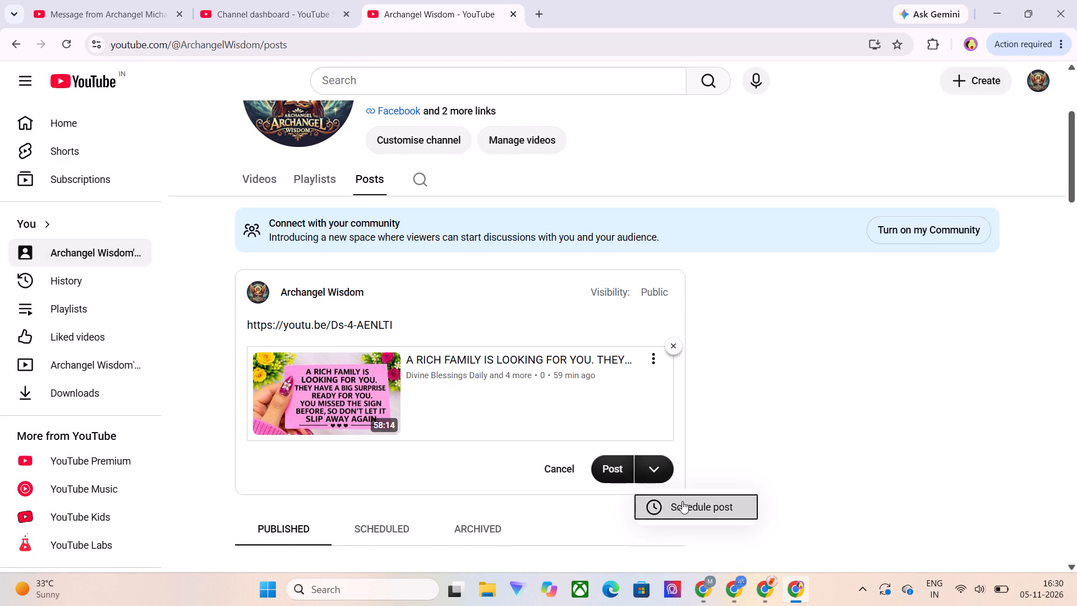
{"action": "scroll", "coordinate": [731, 407], "scroll_direction": "down", "scroll_amount": 2}
{"action": "left_click", "coordinate": [416, 400]}
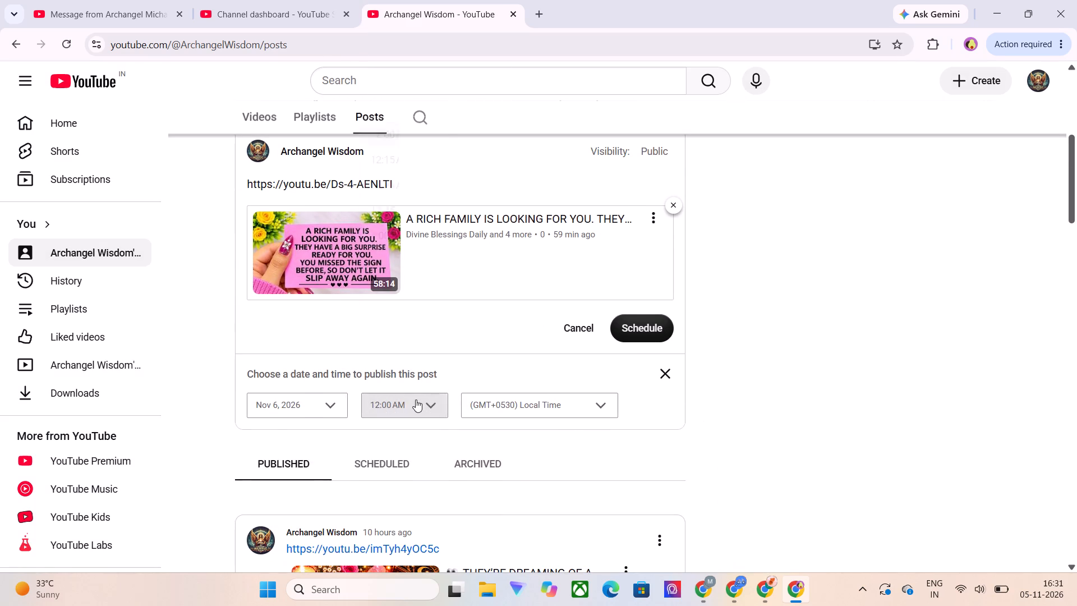
{"action": "scroll", "coordinate": [425, 281], "scroll_direction": "down", "scroll_amount": 1}
{"action": "left_click", "coordinate": [399, 317]}
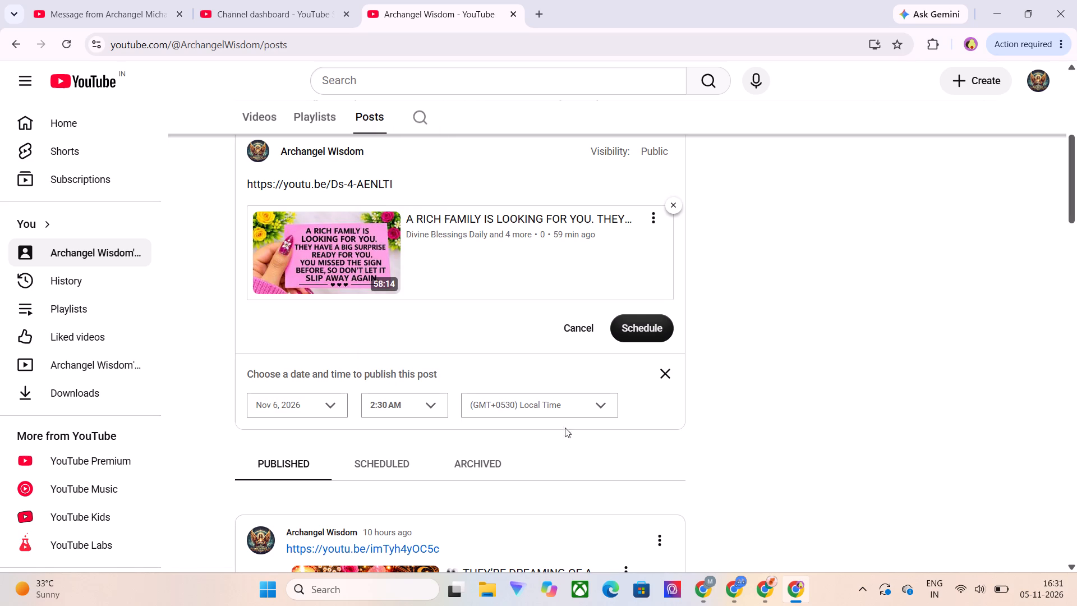
{"action": "left_click", "coordinate": [640, 326]}
{"action": "scroll", "coordinate": [748, 367], "scroll_direction": "up", "scroll_amount": 1}
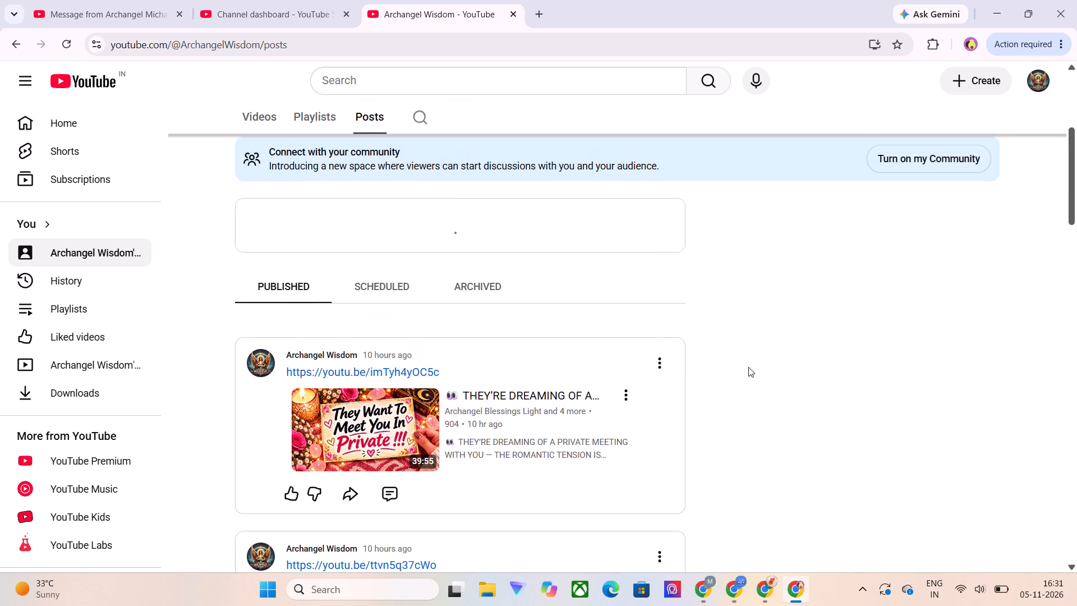
{"action": "scroll", "coordinate": [748, 367], "scroll_direction": "up", "scroll_amount": 2}
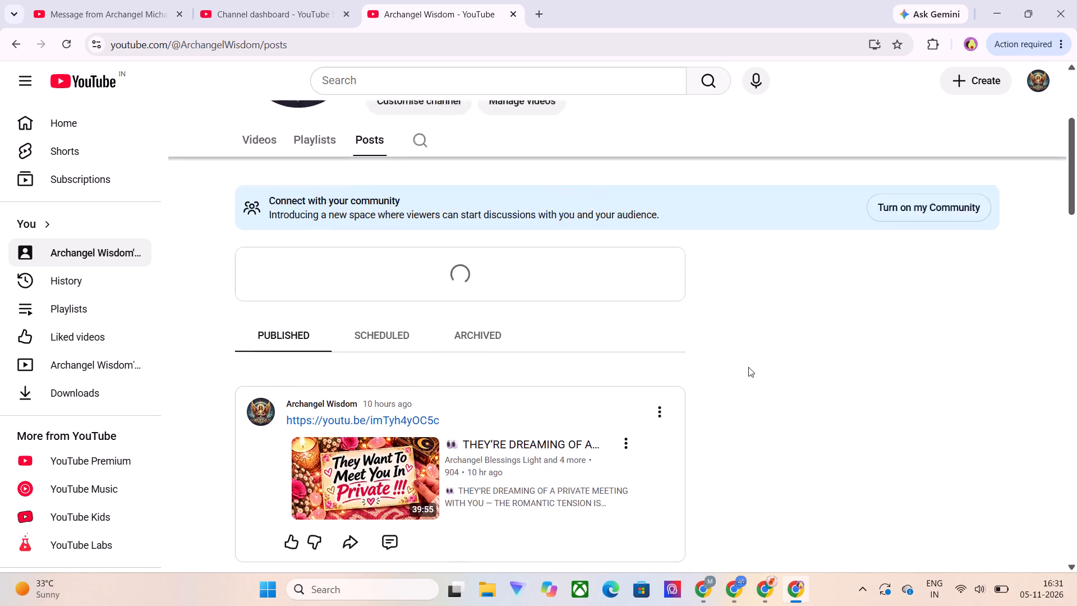
{"action": "scroll", "coordinate": [748, 367], "scroll_direction": "up", "scroll_amount": 2}
{"action": "scroll", "coordinate": [748, 367], "scroll_direction": "down", "scroll_amount": 2}
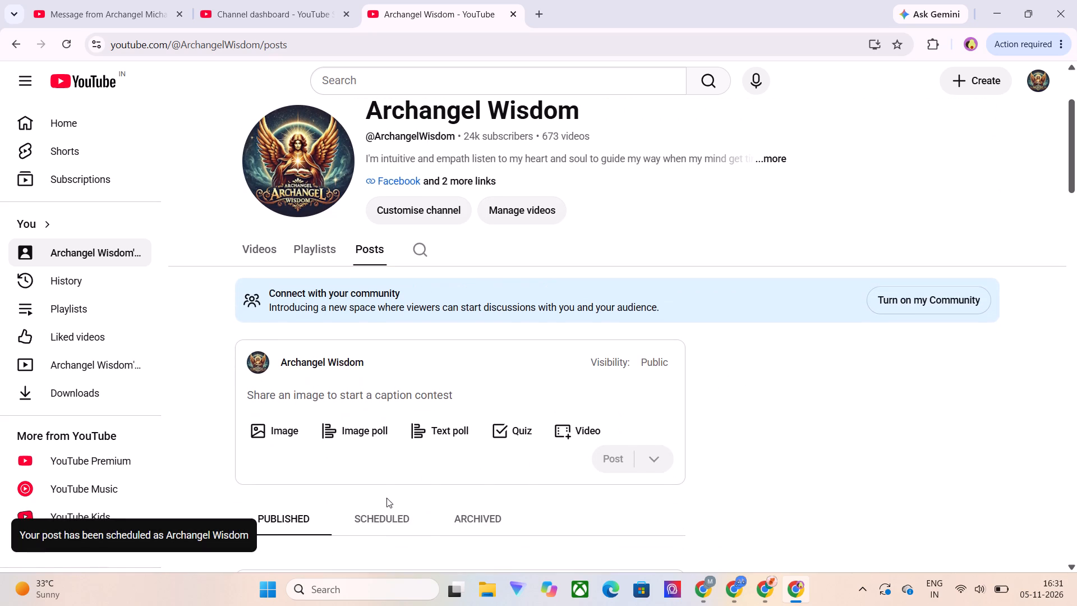
{"action": "left_click", "coordinate": [384, 513]}
{"action": "scroll", "coordinate": [758, 362], "scroll_direction": "down", "scroll_amount": 4}
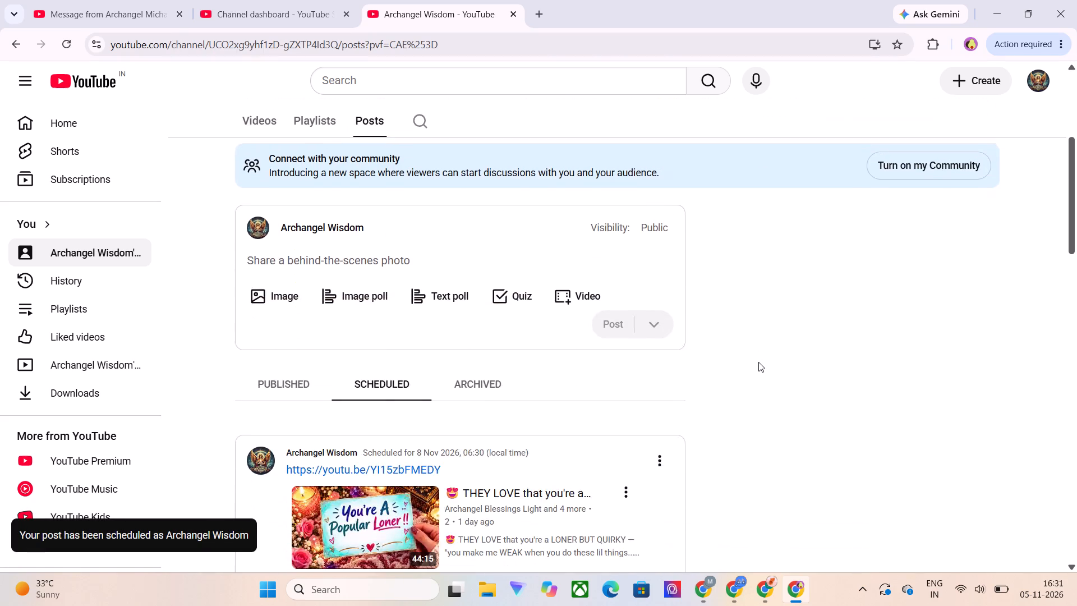
{"action": "scroll", "coordinate": [758, 362], "scroll_direction": "down", "scroll_amount": 12}
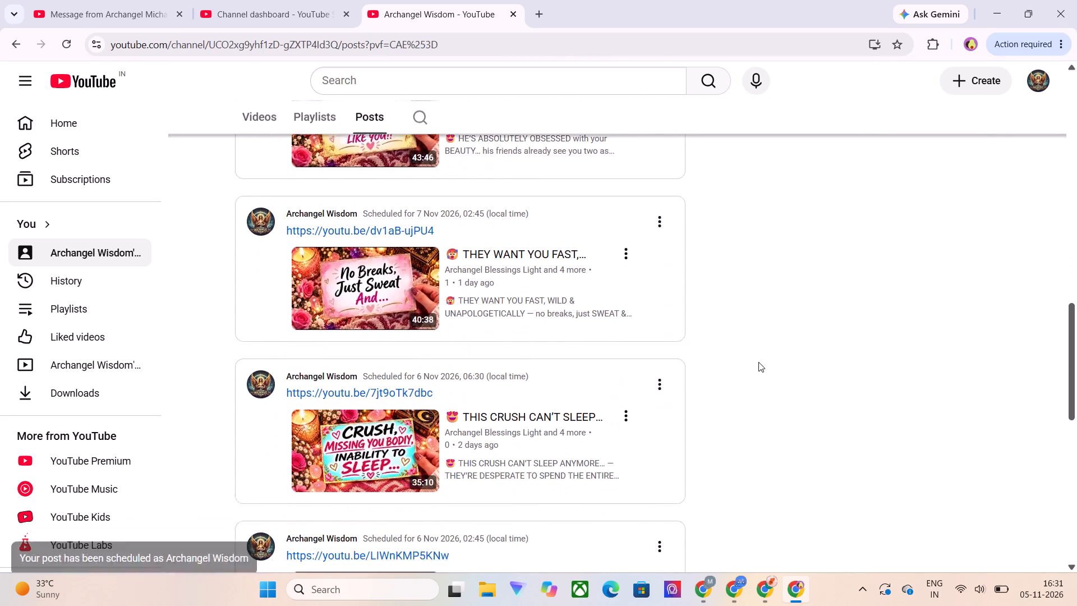
{"action": "scroll", "coordinate": [758, 362], "scroll_direction": "down", "scroll_amount": 3}
{"action": "scroll", "coordinate": [758, 362], "scroll_direction": "up", "scroll_amount": 8}
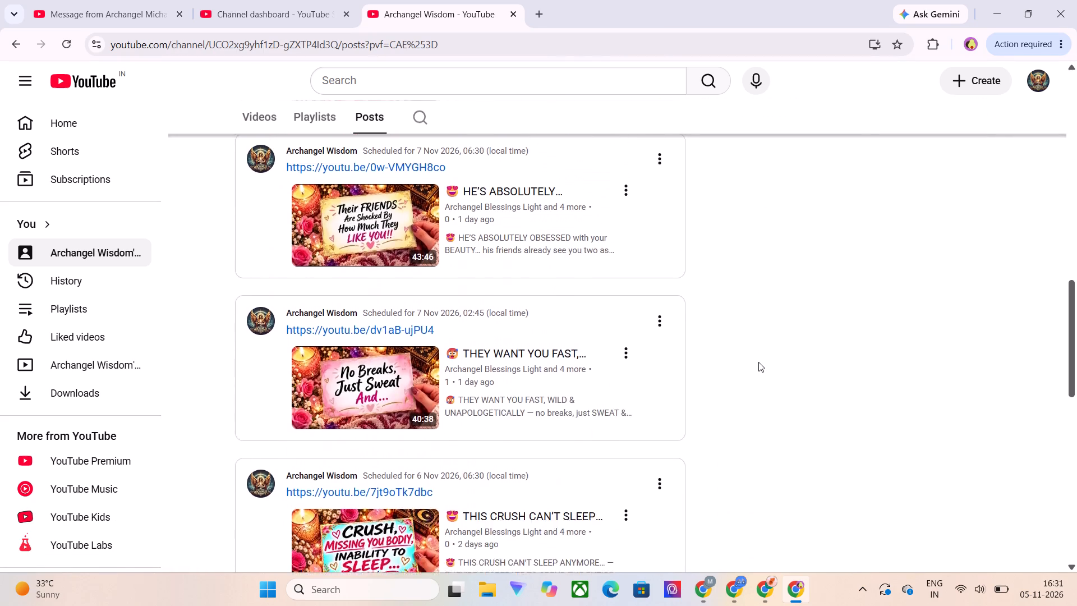
{"action": "scroll", "coordinate": [758, 362], "scroll_direction": "up", "scroll_amount": 14}
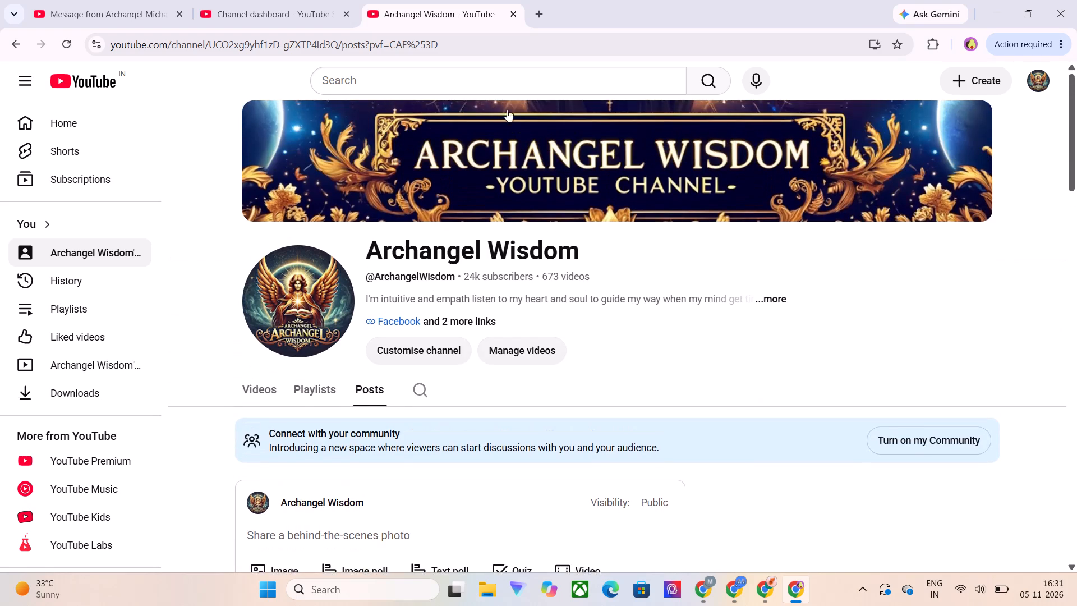
Close the Archangel Wisdom Studio dashboard tab.
{"action": "left_click", "coordinate": [282, 0]}
{"action": "left_click", "coordinate": [342, 15]}
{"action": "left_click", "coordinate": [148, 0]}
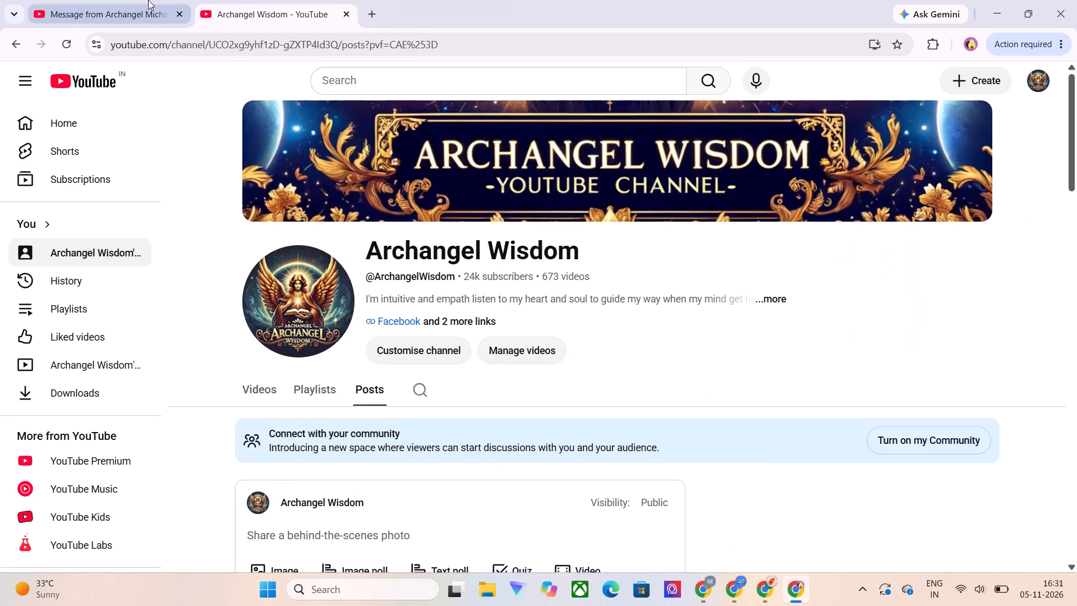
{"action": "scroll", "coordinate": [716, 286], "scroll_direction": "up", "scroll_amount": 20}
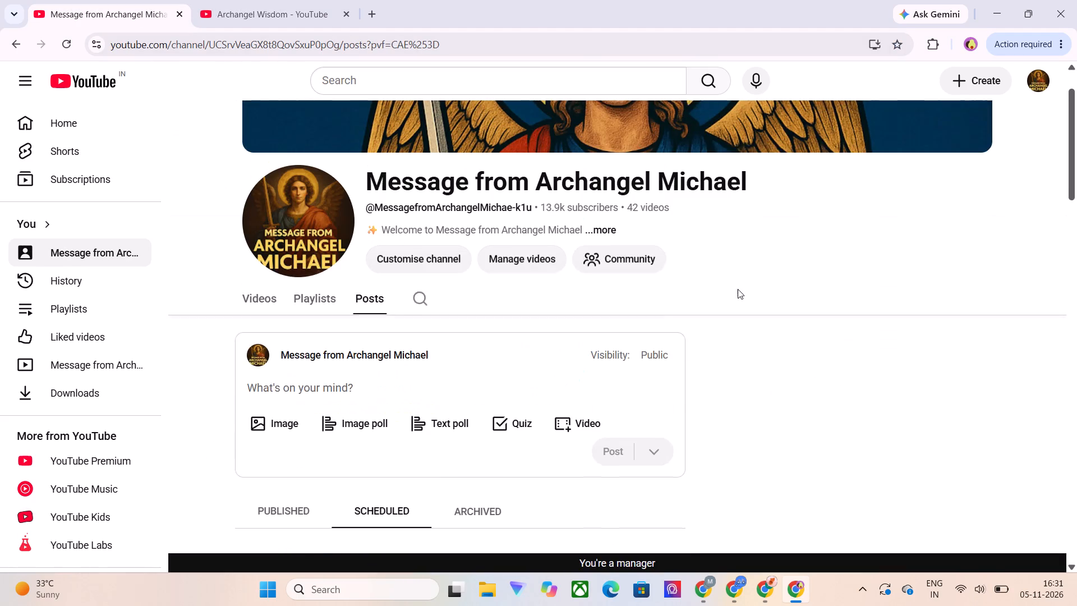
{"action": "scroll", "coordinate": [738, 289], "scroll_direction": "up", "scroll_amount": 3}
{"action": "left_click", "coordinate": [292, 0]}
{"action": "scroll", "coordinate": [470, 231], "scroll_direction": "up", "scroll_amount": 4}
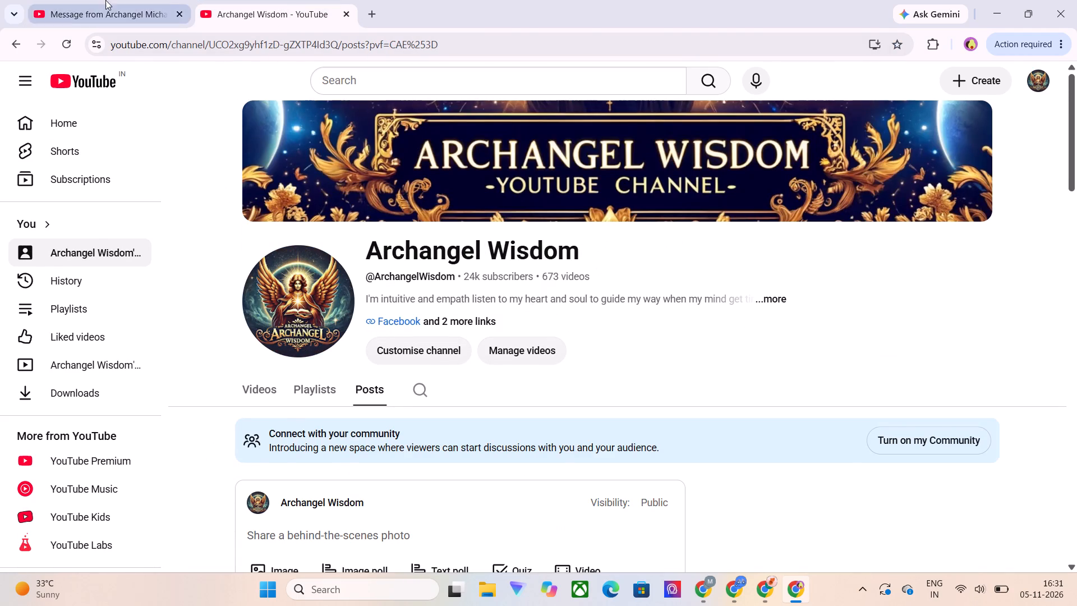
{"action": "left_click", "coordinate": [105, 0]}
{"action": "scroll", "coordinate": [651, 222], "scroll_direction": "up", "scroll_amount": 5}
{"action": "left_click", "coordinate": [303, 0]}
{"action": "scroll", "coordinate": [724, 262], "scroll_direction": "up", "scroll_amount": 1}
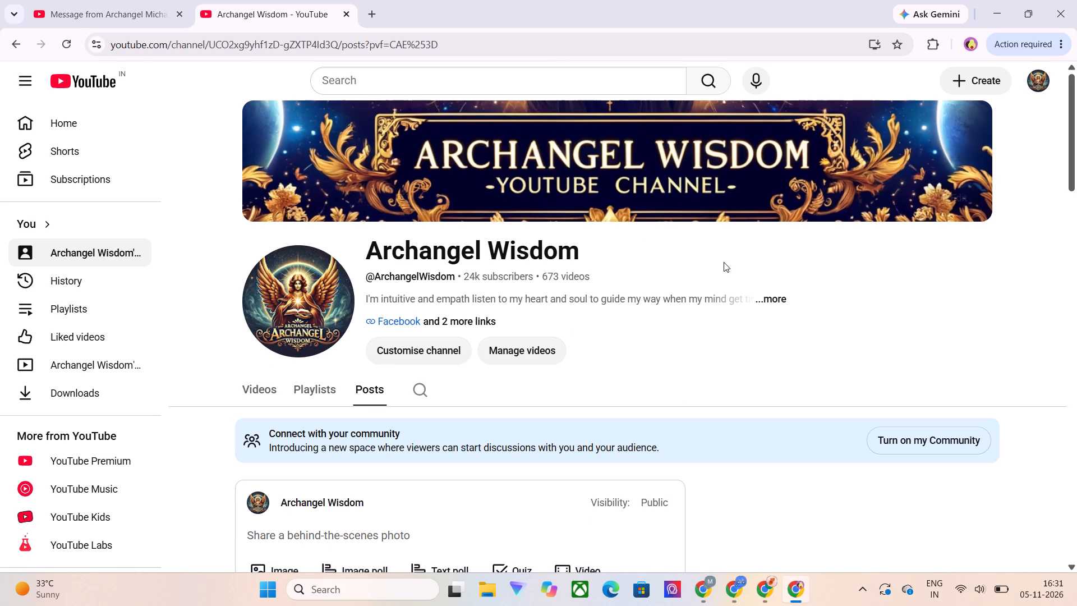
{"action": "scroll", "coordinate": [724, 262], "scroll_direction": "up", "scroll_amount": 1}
Minimise this Chrome profile's window and return to the Archangel Blessings posts page in the window behind it.
{"action": "left_click", "coordinate": [988, 16]}
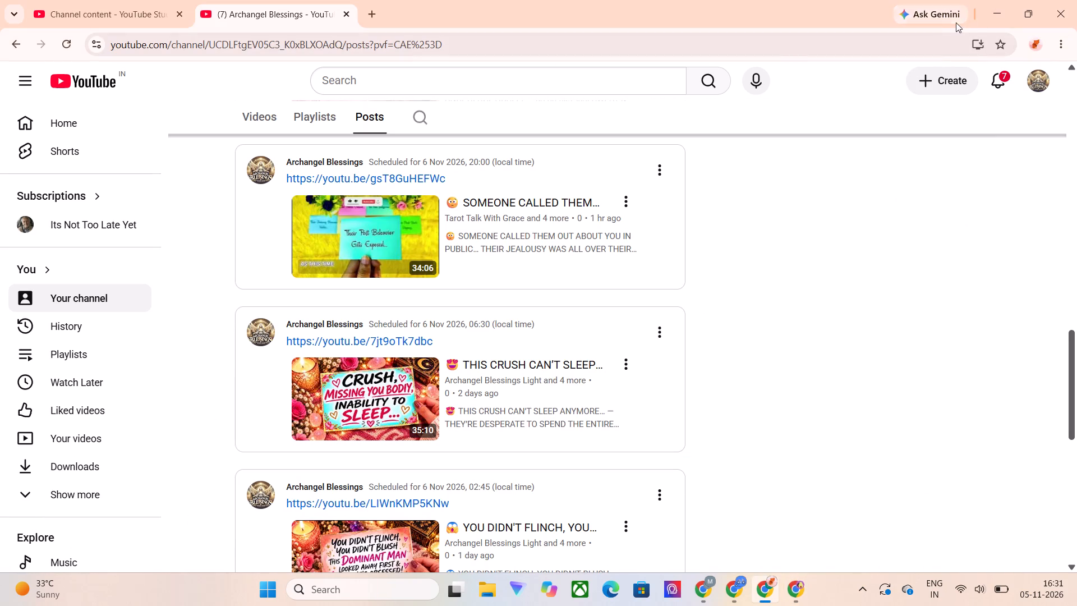
{"action": "scroll", "coordinate": [597, 371], "scroll_direction": "up", "scroll_amount": 5}
{"action": "scroll", "coordinate": [779, 351], "scroll_direction": "up", "scroll_amount": 6}
{"action": "scroll", "coordinate": [860, 362], "scroll_direction": "up", "scroll_amount": 7}
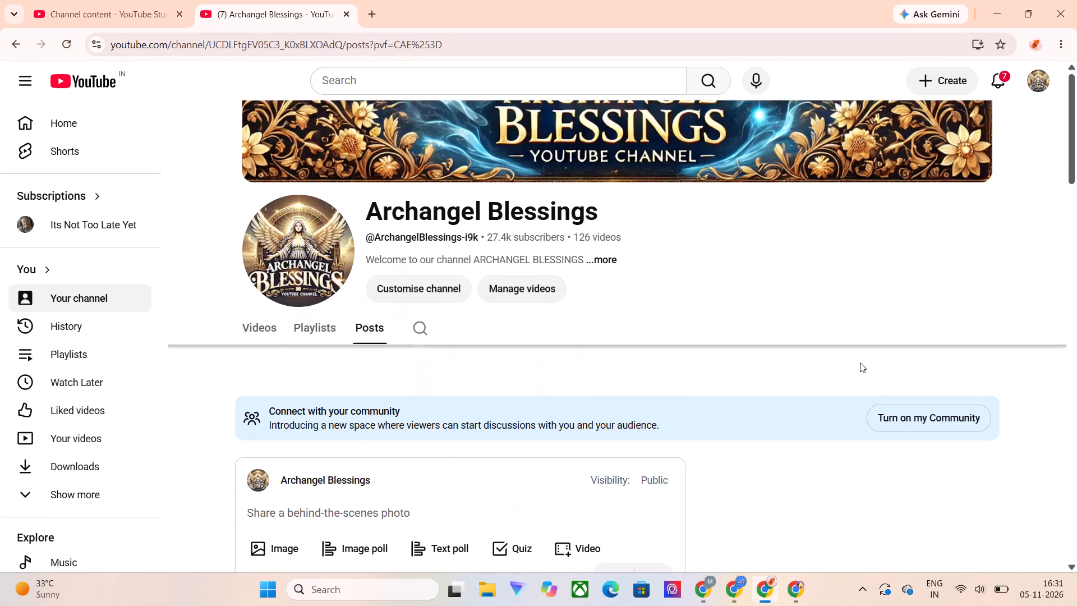
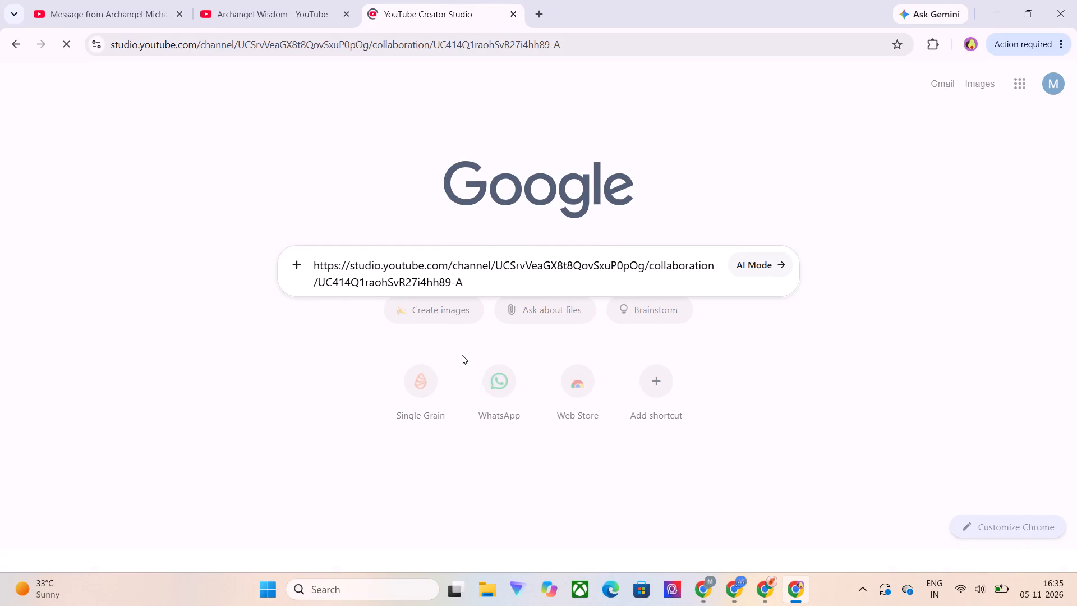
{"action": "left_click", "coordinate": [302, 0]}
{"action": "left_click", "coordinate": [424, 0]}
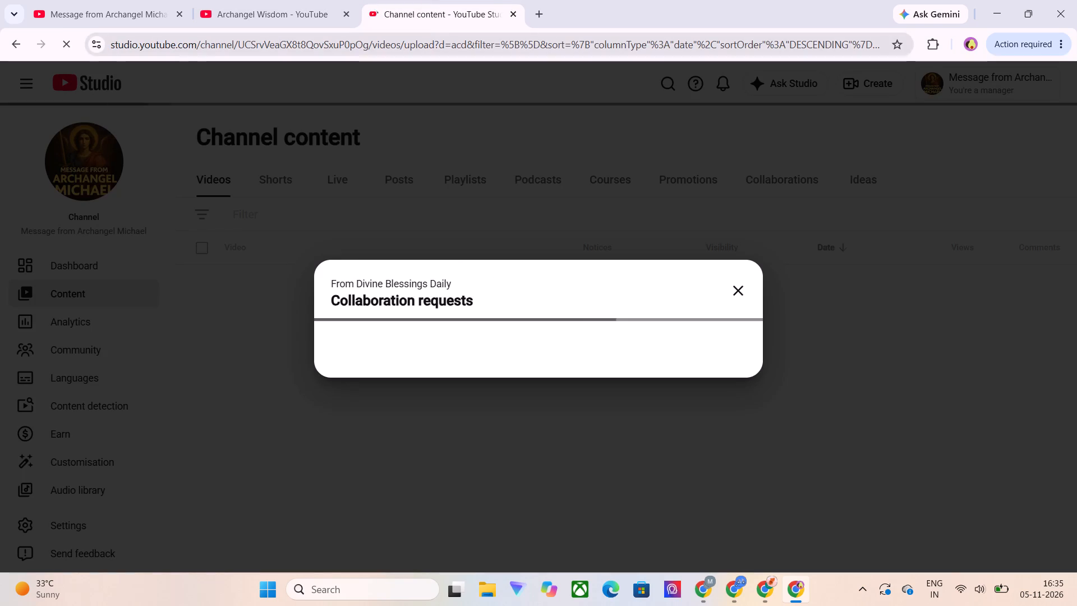
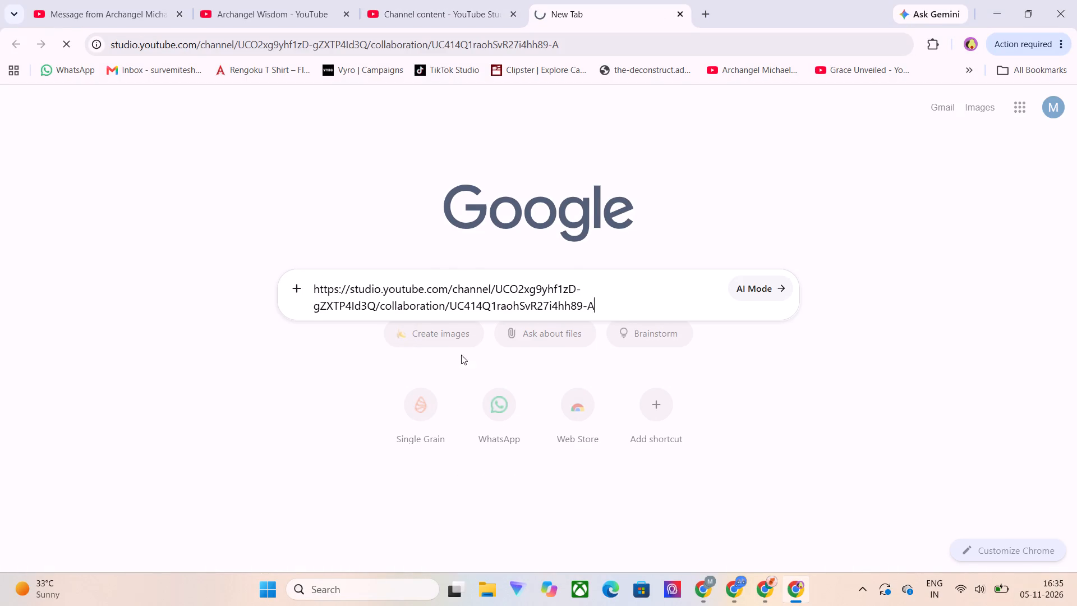
Accept Divine Blessings Daily's collaboration invitation for the video 'GOD SAYS A BLESSING OF FINANCIAL MIRACLE IS YOURS.' on the Archangel Wisdom channel.
{"action": "left_click", "coordinate": [452, 0]}
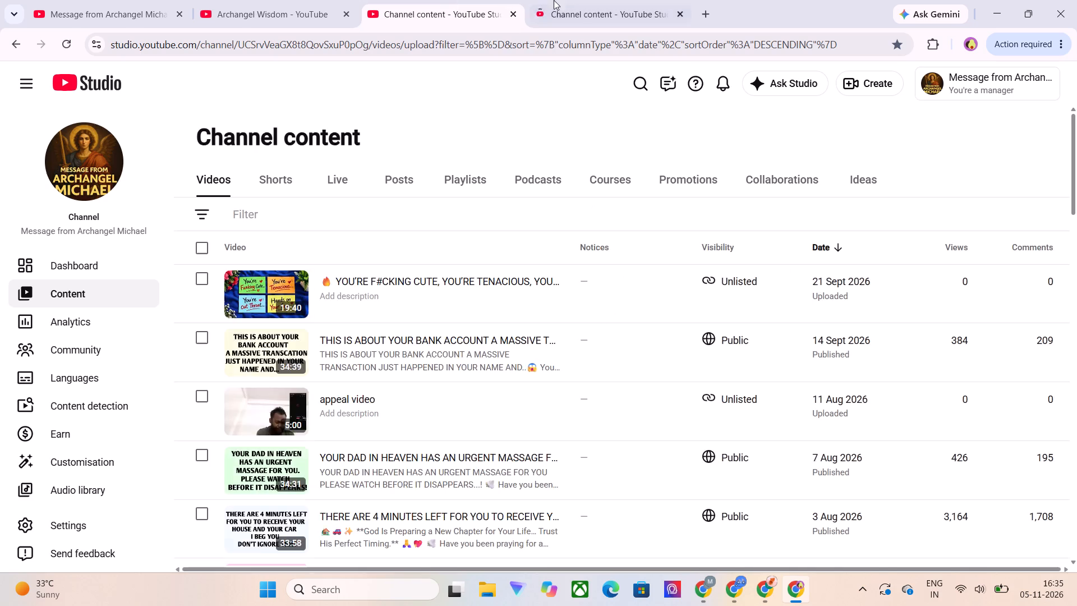
{"action": "left_click", "coordinate": [556, 0]}
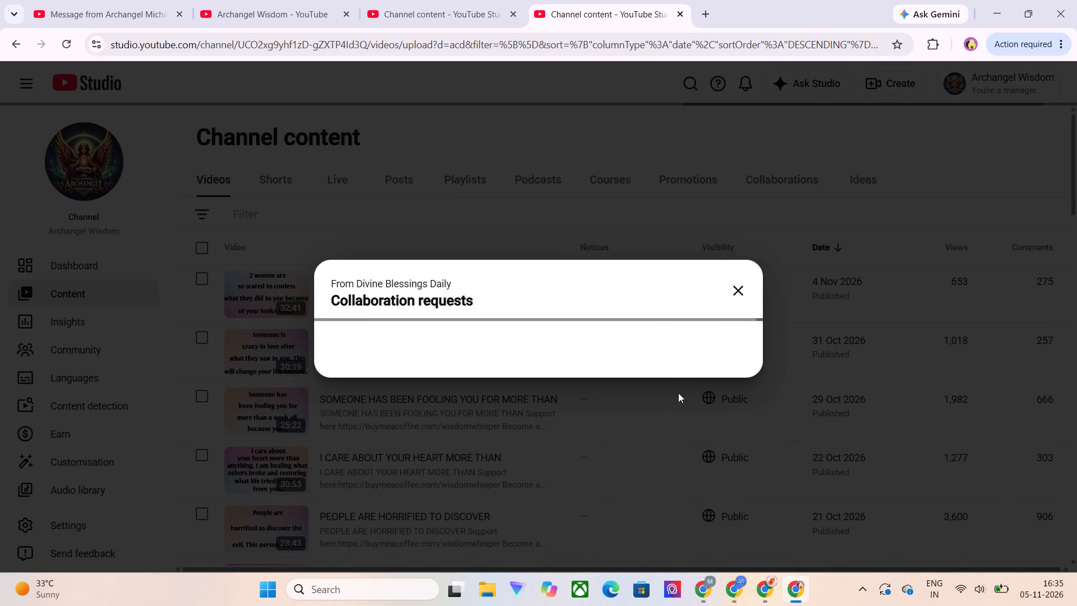
{"action": "scroll", "coordinate": [676, 451], "scroll_direction": "down", "scroll_amount": 2}
{"action": "left_click", "coordinate": [685, 524]}
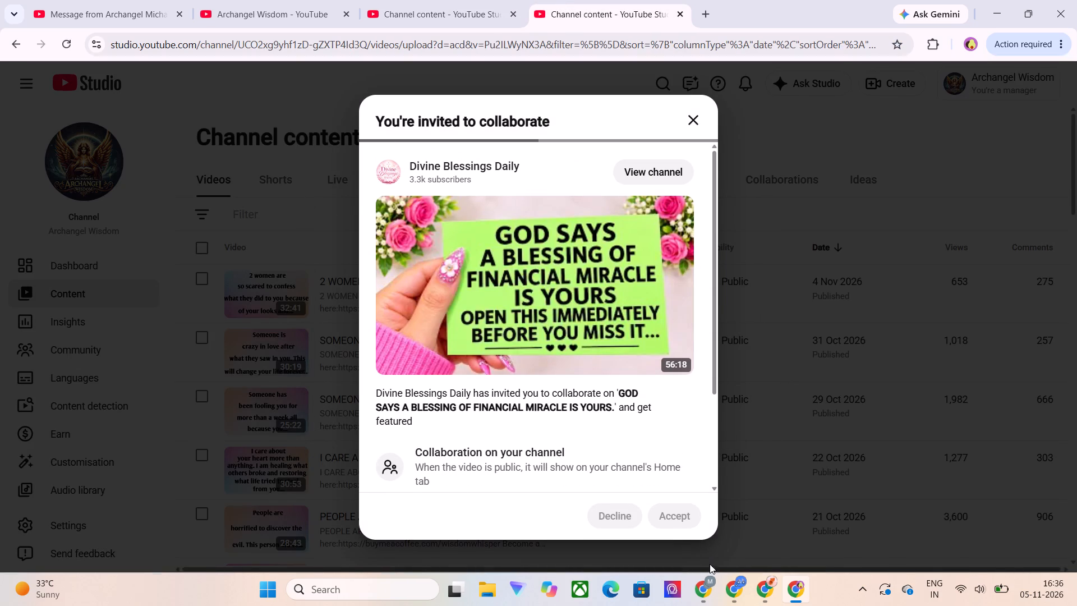
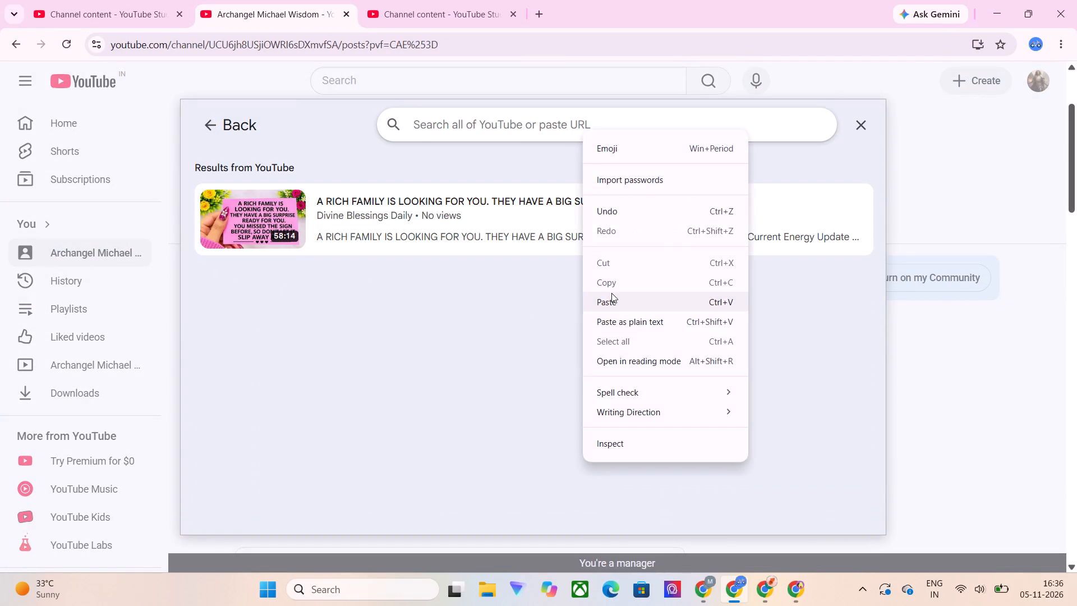
{"action": "key", "text": "Return"}
{"action": "left_click", "coordinate": [575, 214]}
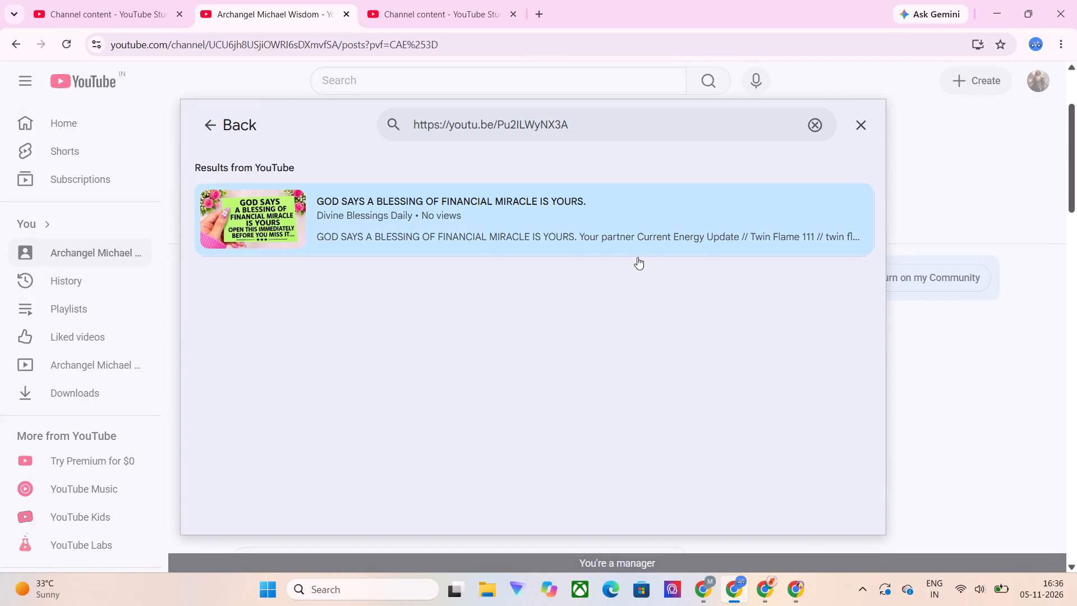
{"action": "left_click", "coordinate": [830, 520]}
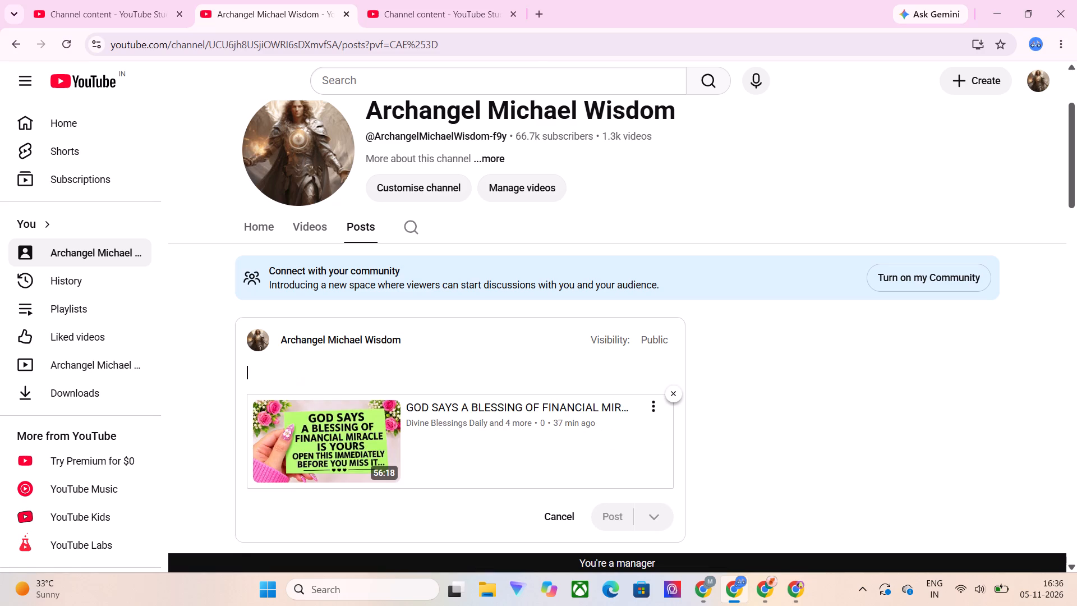
{"action": "right_click", "coordinate": [372, 368]}
{"action": "left_click", "coordinate": [438, 212]}
Schedule the Archangel Michael Wisdom post for Nov 6, 2026 at 6:00 AM local time.
{"action": "left_click", "coordinate": [643, 511]}
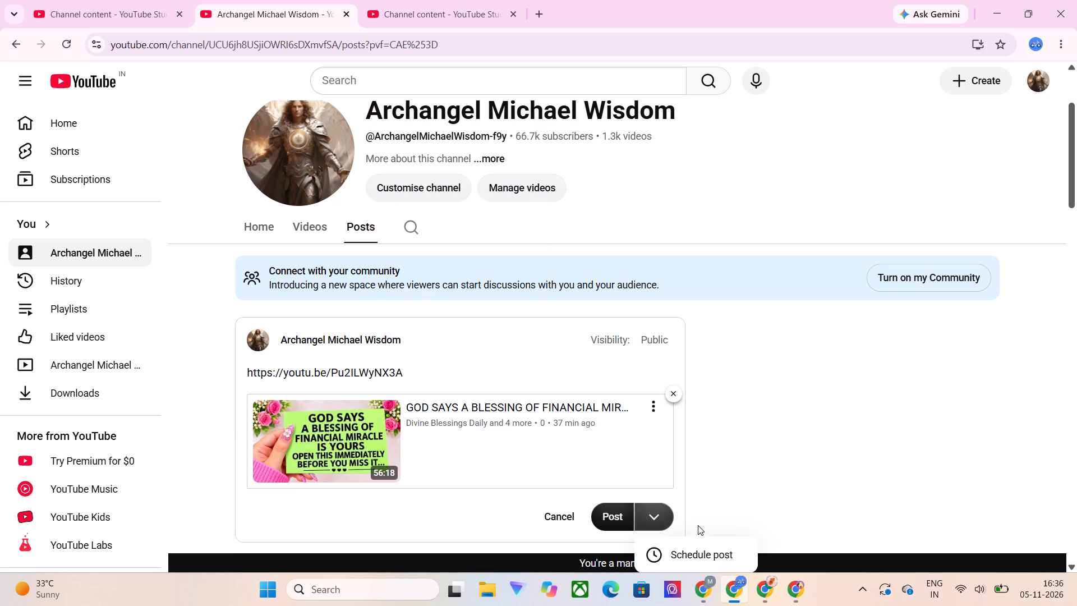
{"action": "left_click", "coordinate": [693, 548]}
{"action": "scroll", "coordinate": [747, 429], "scroll_direction": "down", "scroll_amount": 2}
{"action": "left_click", "coordinate": [418, 442]}
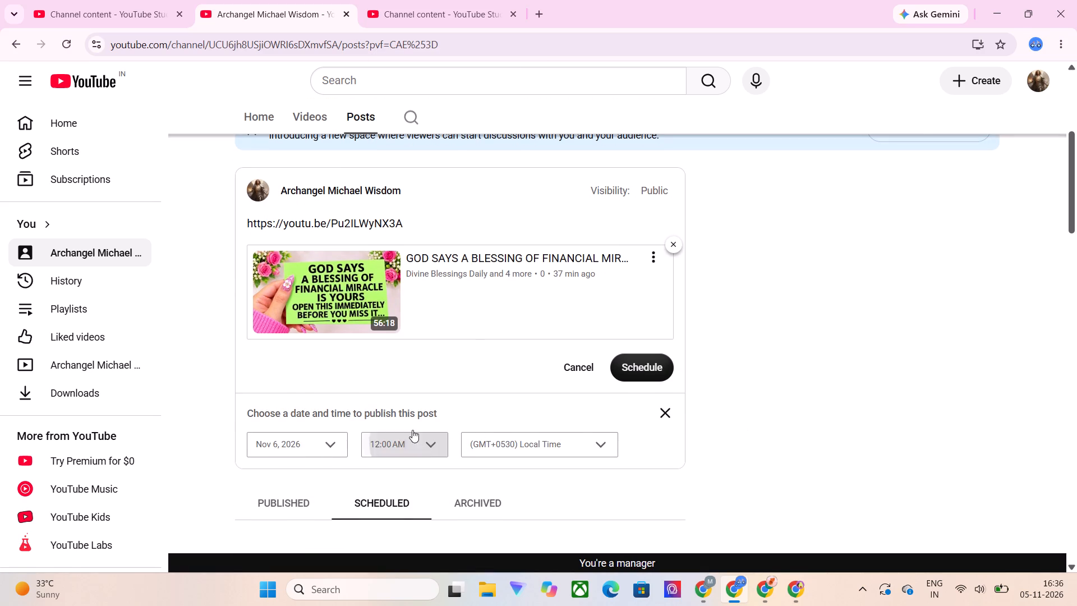
{"action": "scroll", "coordinate": [394, 310], "scroll_direction": "up", "scroll_amount": 3}
{"action": "scroll", "coordinate": [394, 310], "scroll_direction": "down", "scroll_amount": 1}
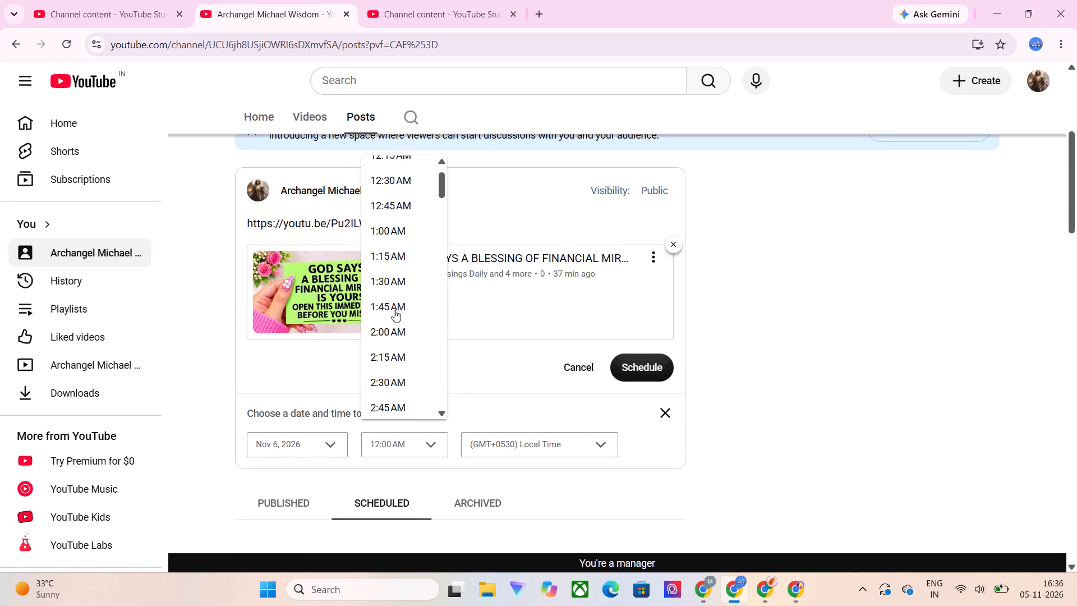
{"action": "scroll", "coordinate": [394, 310], "scroll_direction": "down", "scroll_amount": 5}
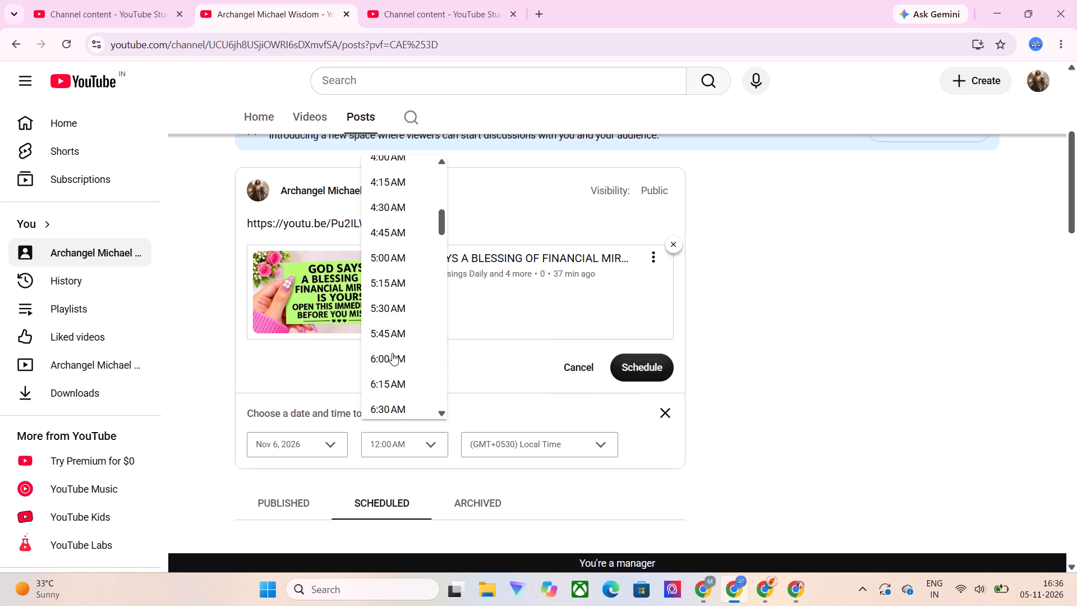
{"action": "left_click", "coordinate": [392, 353]}
{"action": "left_click", "coordinate": [654, 369]}
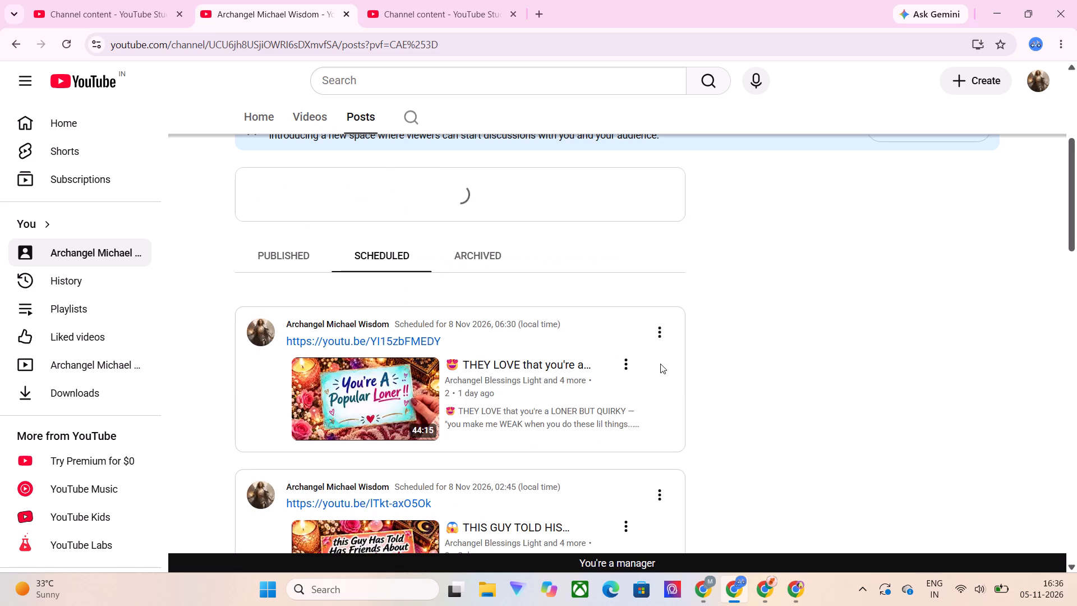
{"action": "scroll", "coordinate": [739, 371], "scroll_direction": "up", "scroll_amount": 3}
{"action": "scroll", "coordinate": [739, 371], "scroll_direction": "down", "scroll_amount": 1}
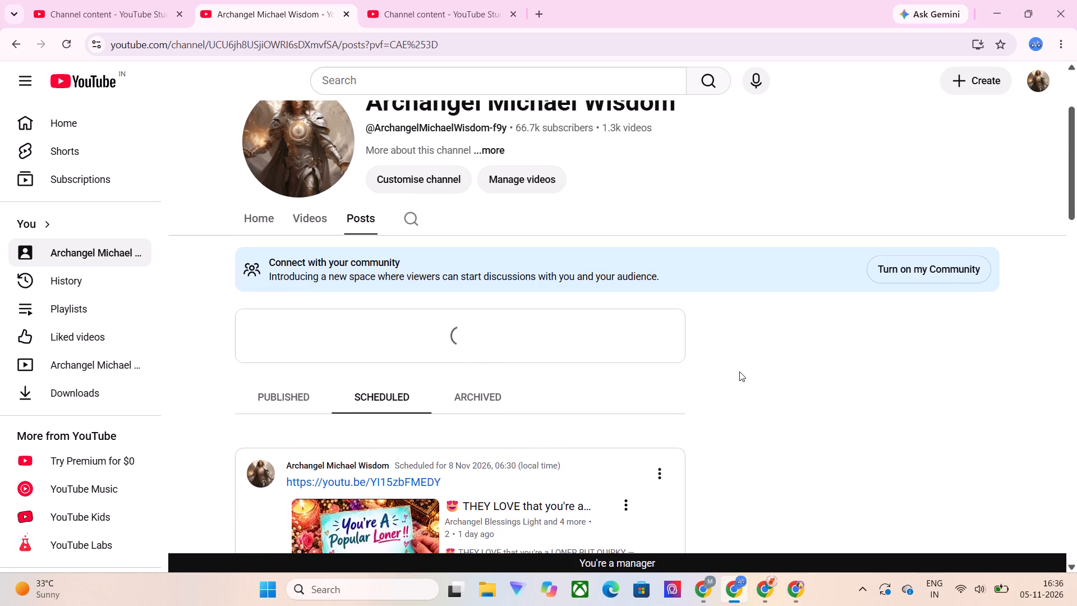
{"action": "scroll", "coordinate": [739, 371], "scroll_direction": "down", "scroll_amount": 5}
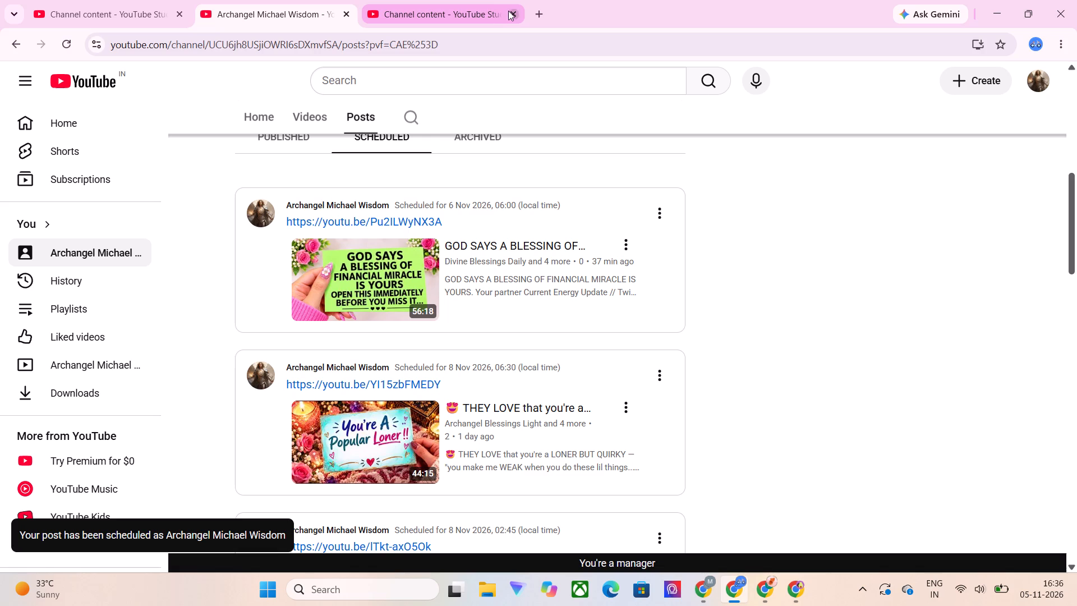
Close the second Channel content page in the Archangel Michael Wisdom browser window.
{"action": "left_click", "coordinate": [509, 16]}
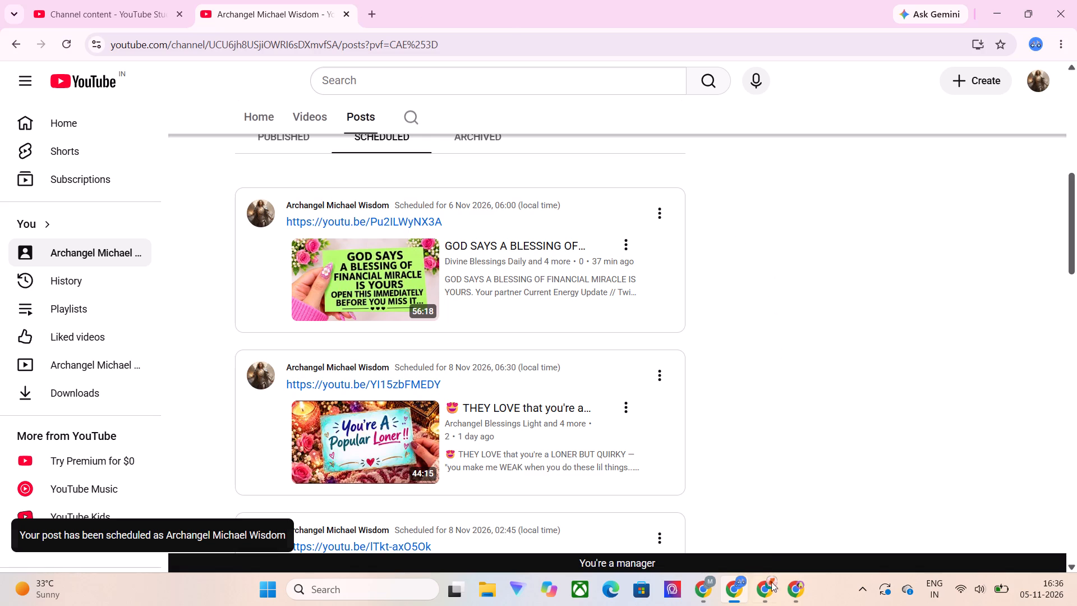
{"action": "left_click", "coordinate": [760, 596]}
{"action": "left_click", "coordinate": [270, 17]}
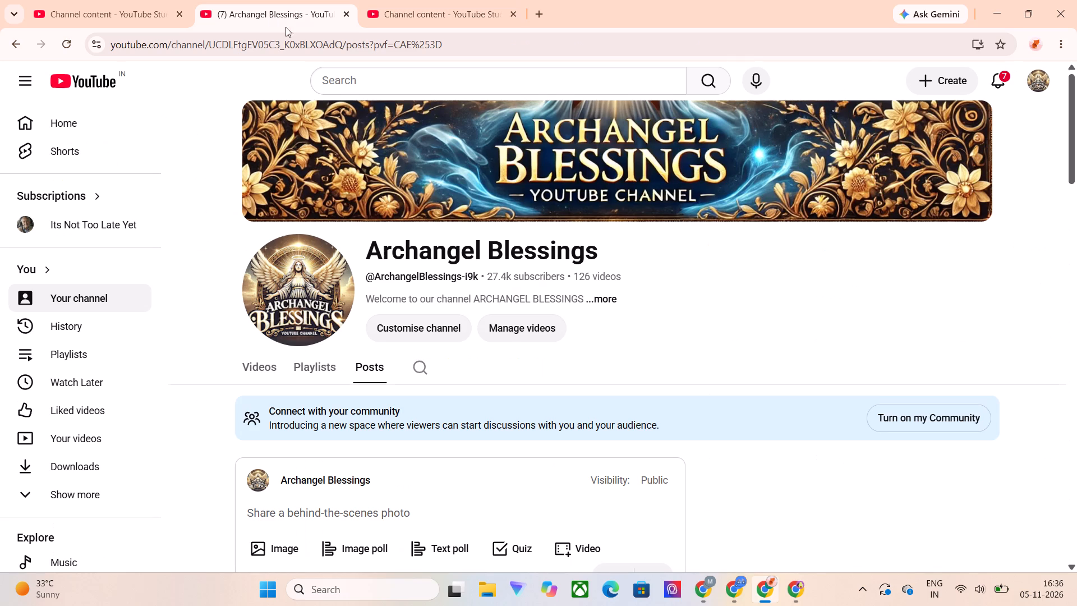
{"action": "scroll", "coordinate": [710, 389], "scroll_direction": "down", "scroll_amount": 2}
{"action": "left_click", "coordinate": [594, 405]}
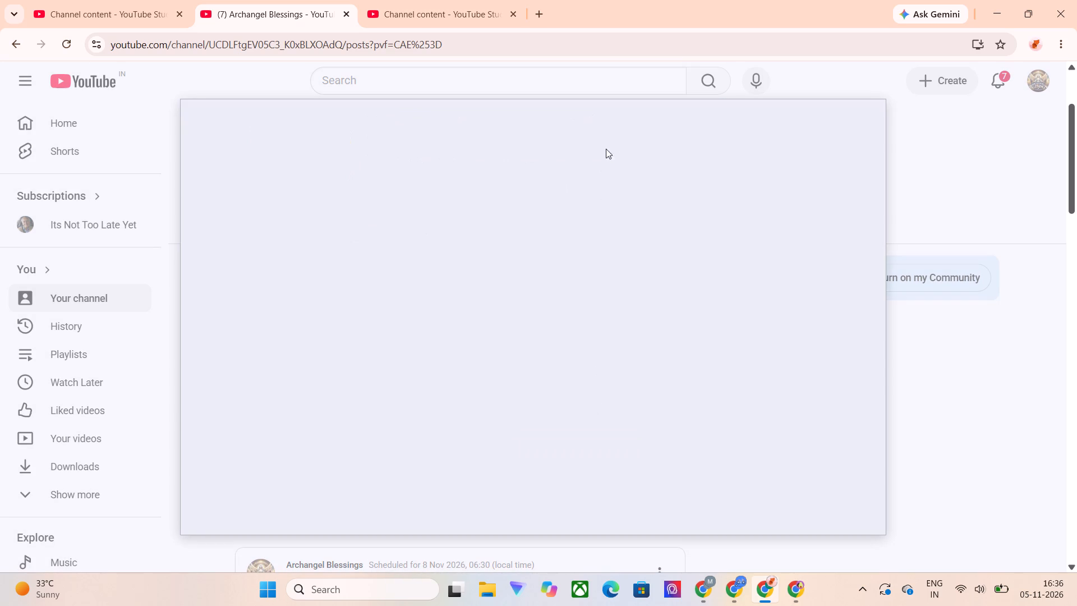
{"action": "right_click", "coordinate": [608, 118]}
{"action": "left_click", "coordinate": [639, 287]}
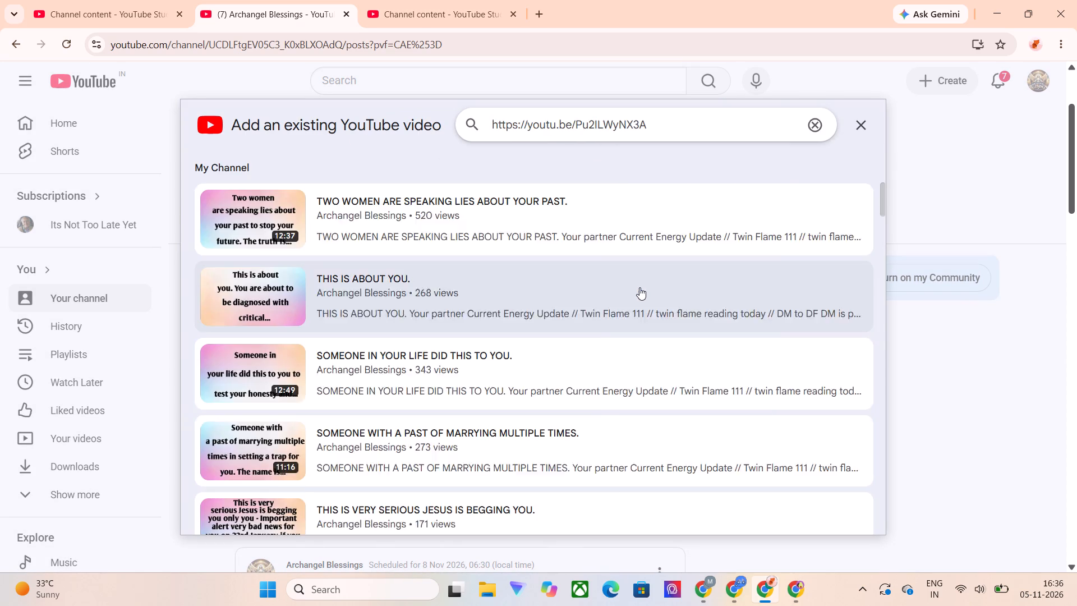
{"action": "key", "text": "Return"}
{"action": "left_click", "coordinate": [574, 218]}
{"action": "left_click", "coordinate": [848, 520]}
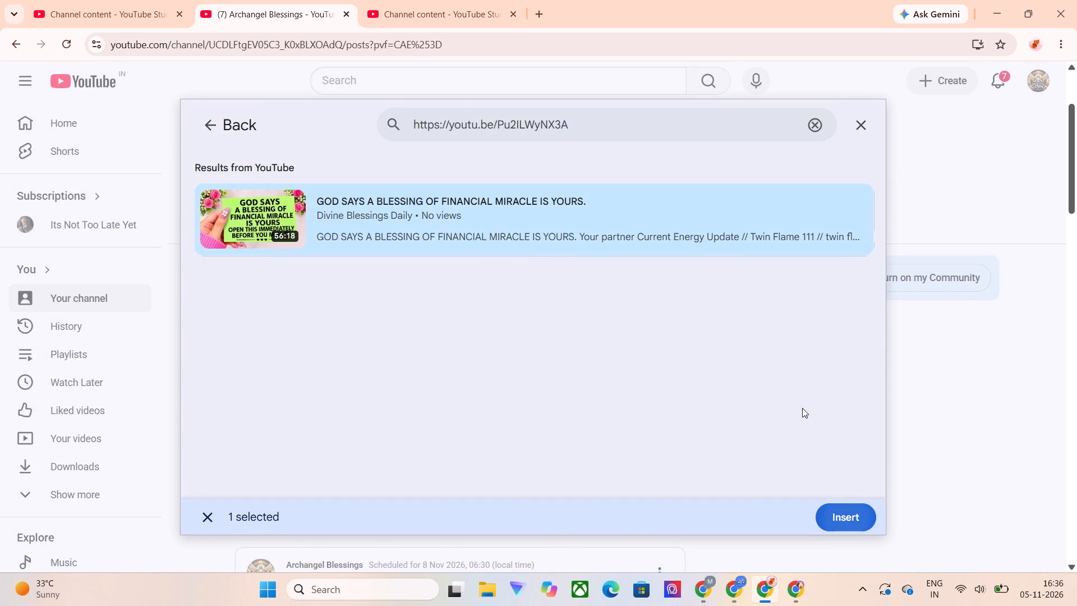
{"action": "scroll", "coordinate": [802, 374], "scroll_direction": "down", "scroll_amount": 1}
{"action": "right_click", "coordinate": [353, 297]}
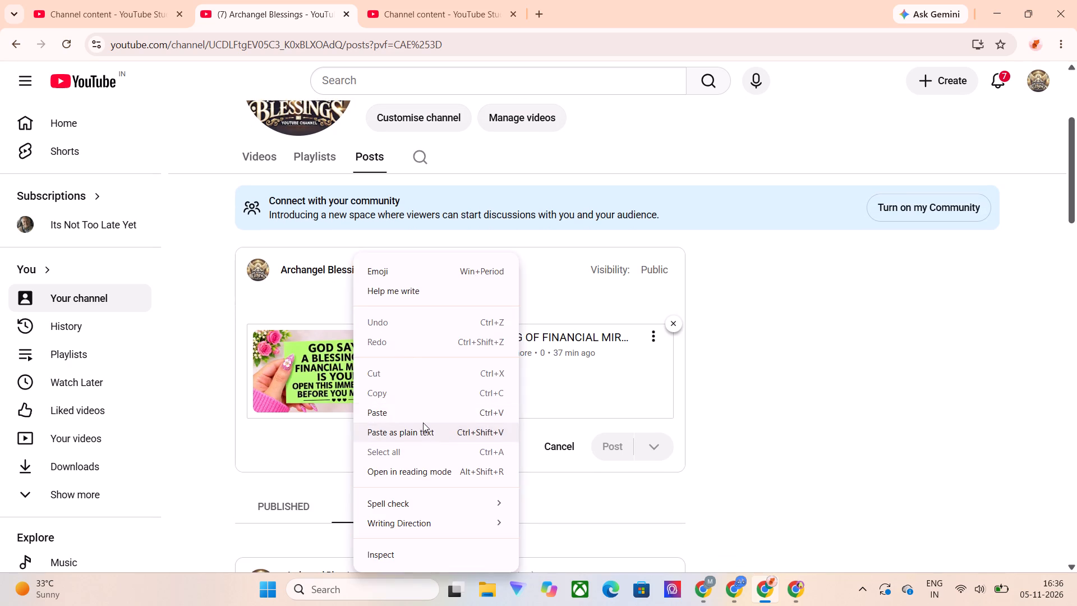
{"action": "left_click", "coordinate": [423, 423]}
Schedule the Archangel Blessings post for Nov 6, 2026 at 6:00 AM local time.
{"action": "left_click", "coordinate": [650, 447]}
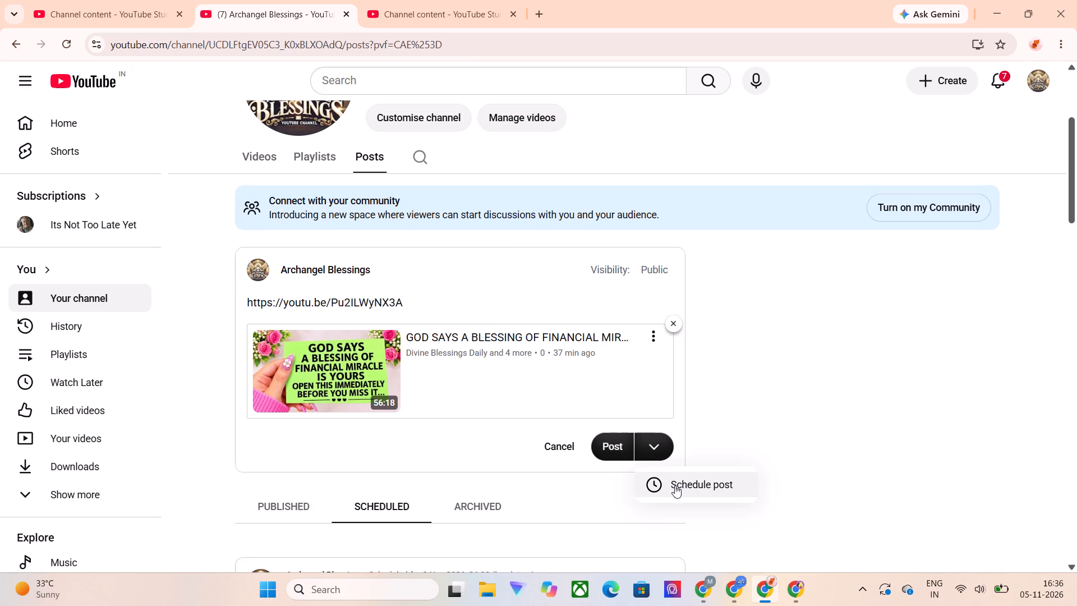
{"action": "left_click", "coordinate": [675, 485]}
{"action": "scroll", "coordinate": [753, 401], "scroll_direction": "down", "scroll_amount": 2}
{"action": "left_click", "coordinate": [415, 384]}
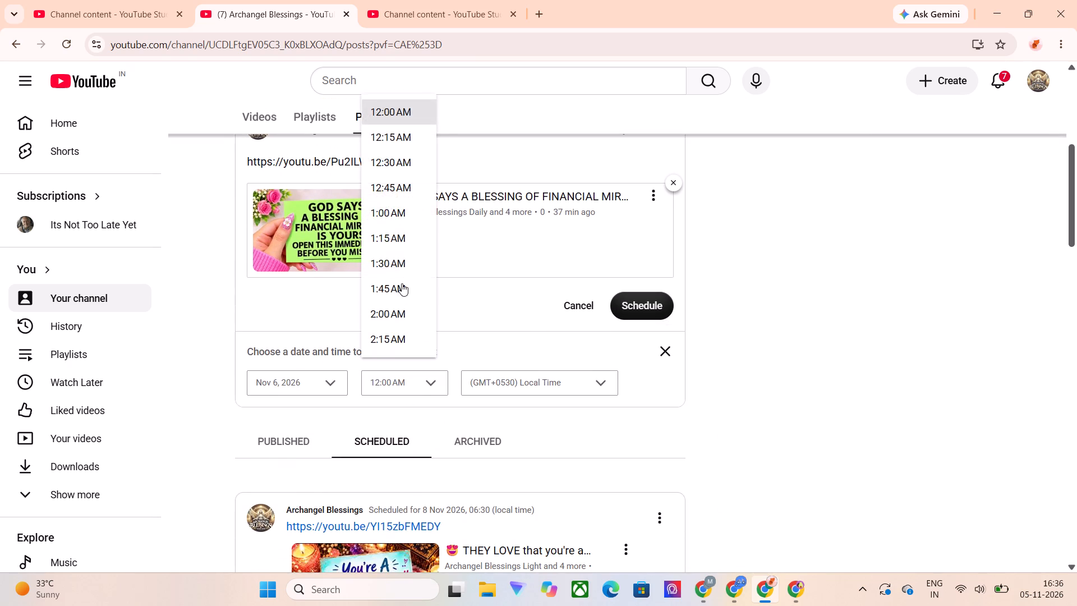
{"action": "scroll", "coordinate": [402, 283], "scroll_direction": "down", "scroll_amount": 6}
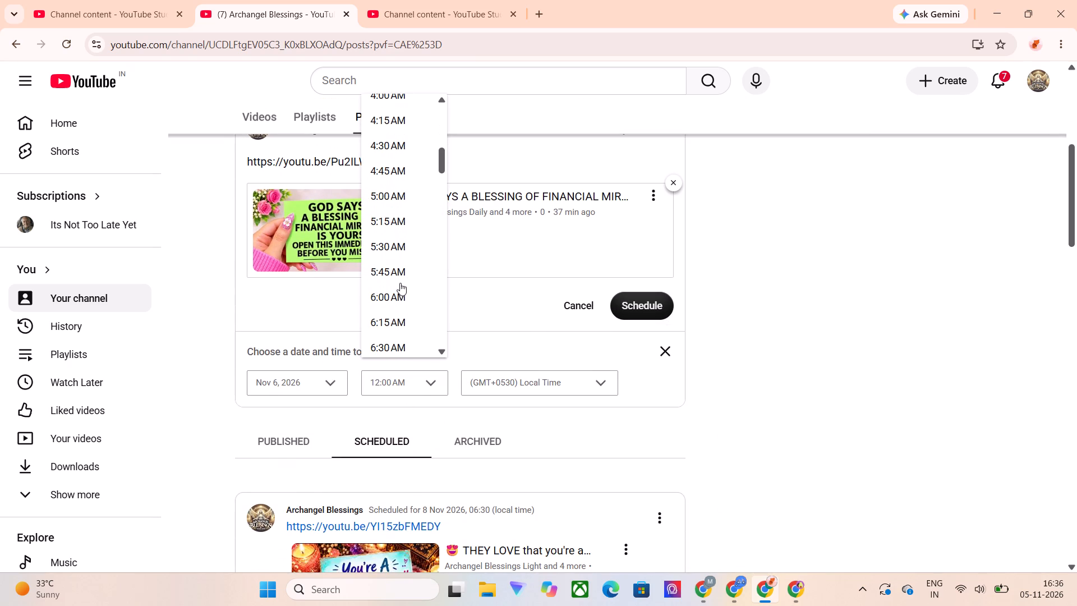
{"action": "left_click", "coordinate": [399, 297]}
{"action": "scroll", "coordinate": [786, 415], "scroll_direction": "up", "scroll_amount": 4}
{"action": "scroll", "coordinate": [762, 414], "scroll_direction": "down", "scroll_amount": 2}
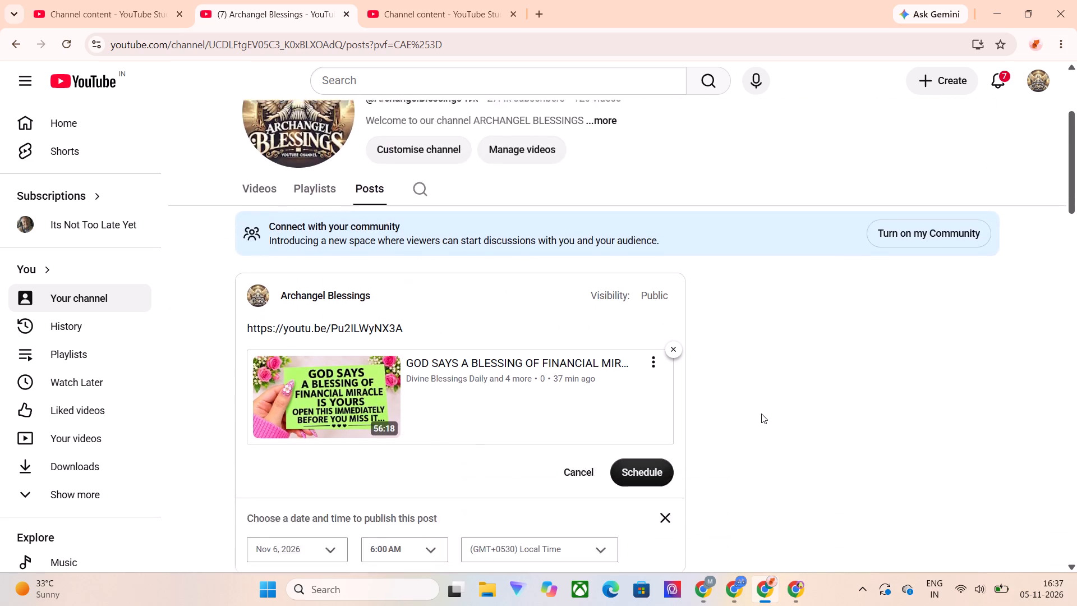
{"action": "scroll", "coordinate": [761, 414], "scroll_direction": "down", "scroll_amount": 1}
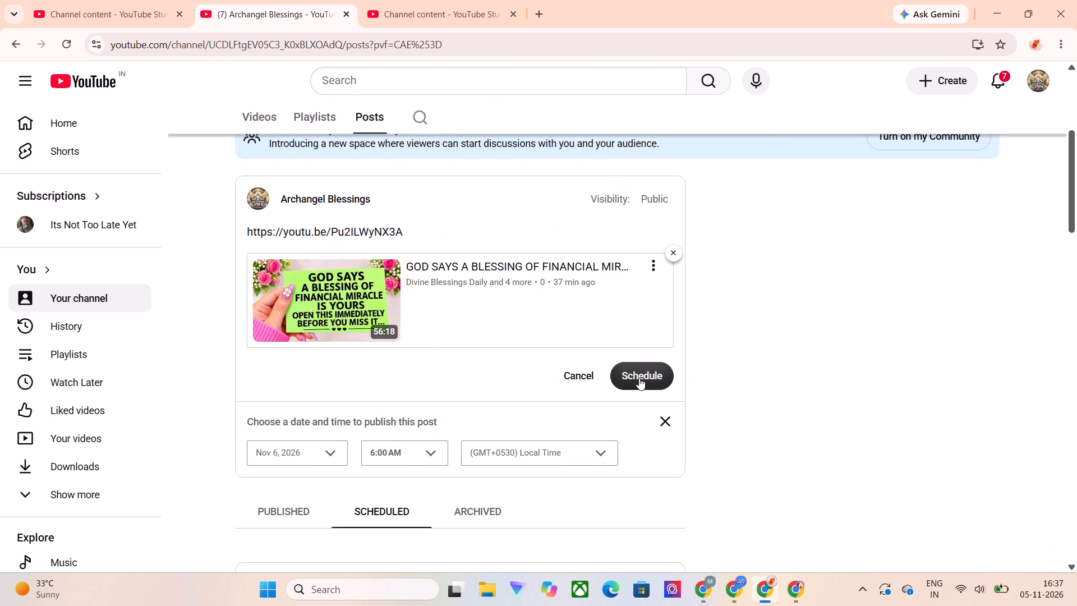
{"action": "left_click", "coordinate": [639, 378]}
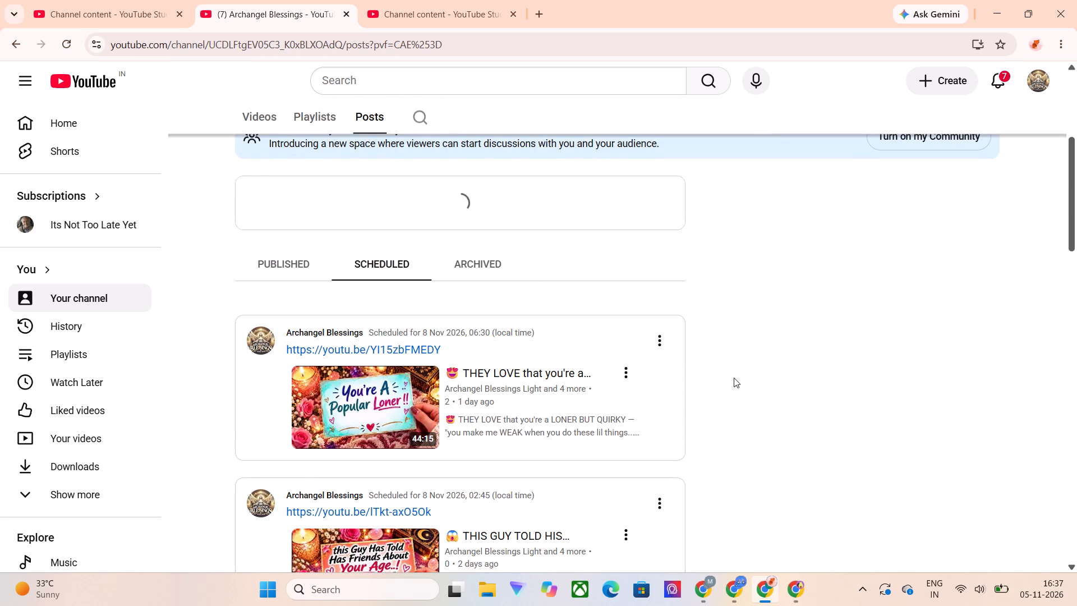
{"action": "scroll", "coordinate": [758, 410], "scroll_direction": "up", "scroll_amount": 4}
{"action": "scroll", "coordinate": [758, 410], "scroll_direction": "down", "scroll_amount": 2}
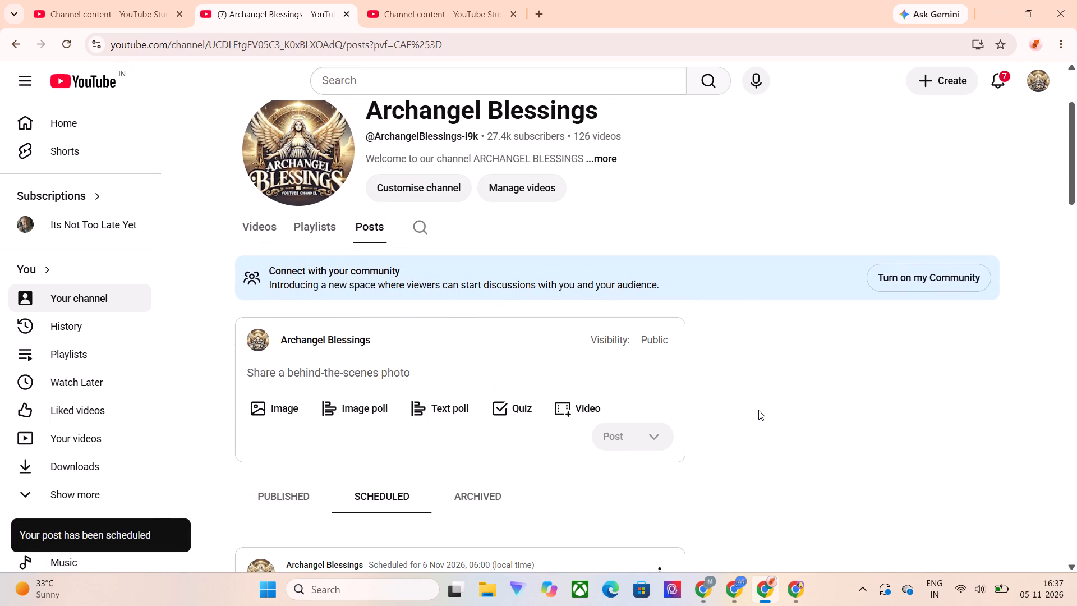
{"action": "scroll", "coordinate": [758, 410], "scroll_direction": "down", "scroll_amount": 2}
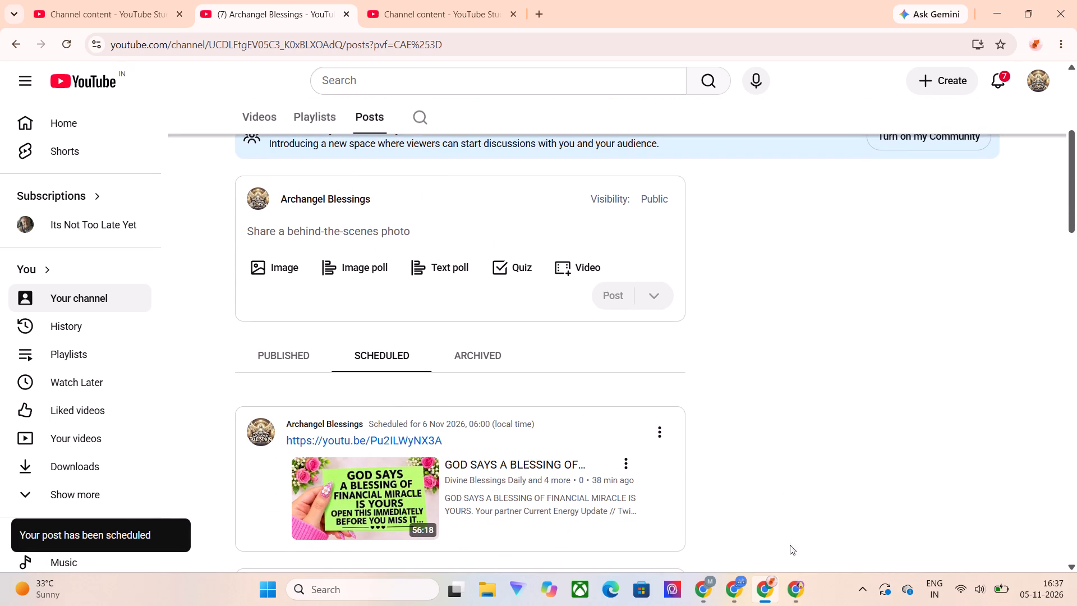
{"action": "left_click", "coordinate": [792, 596]}
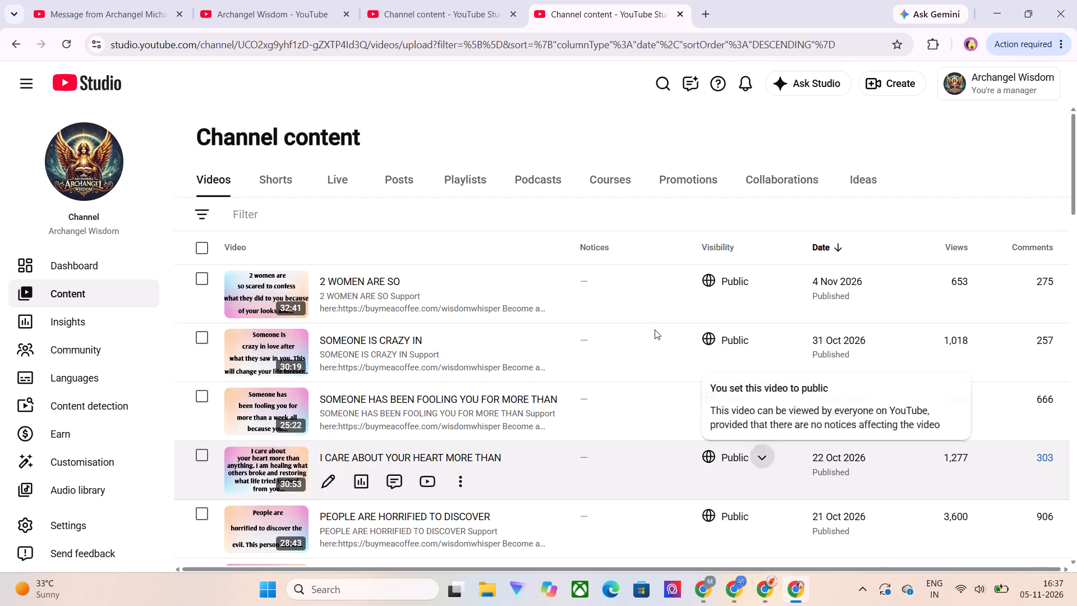
{"action": "left_click", "coordinate": [443, 5]}
{"action": "left_click", "coordinate": [304, 0]}
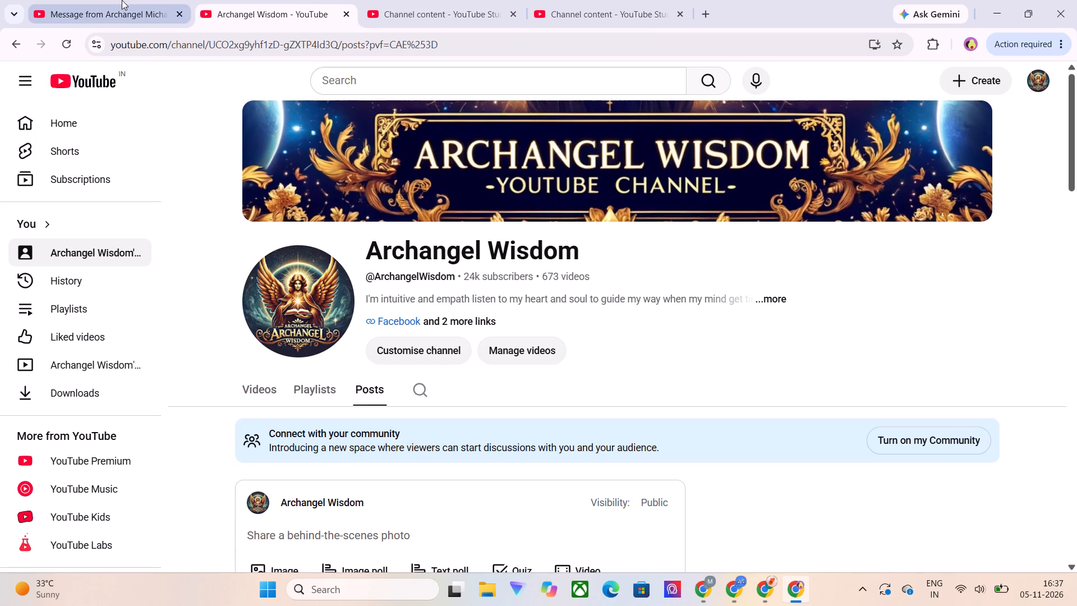
{"action": "left_click", "coordinate": [121, 0]}
{"action": "scroll", "coordinate": [748, 306], "scroll_direction": "down", "scroll_amount": 3}
{"action": "left_click", "coordinate": [585, 281]}
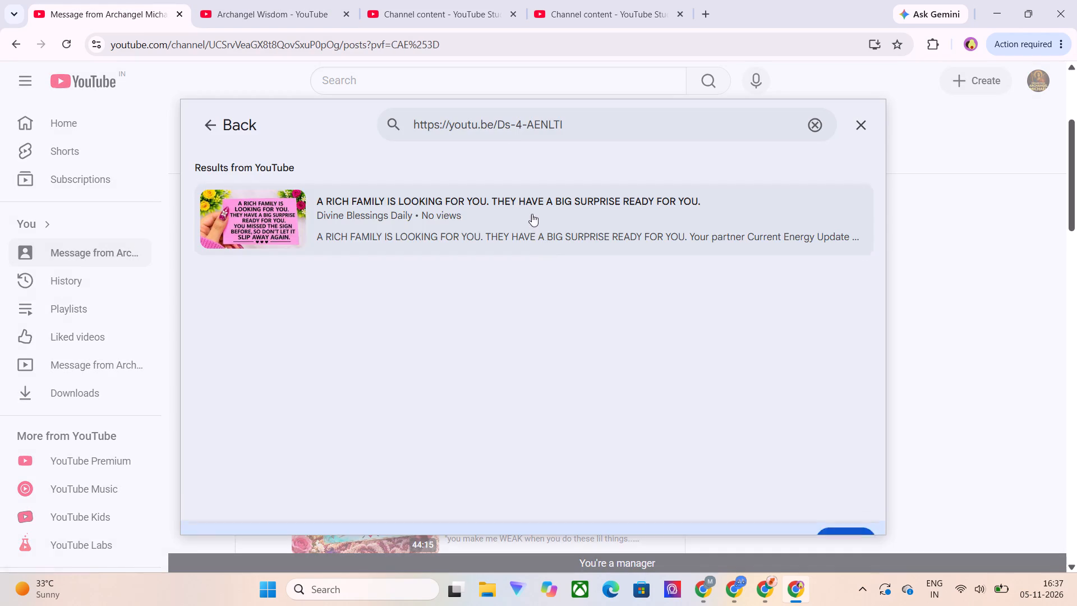
{"action": "triple_click", "coordinate": [538, 128]}
{"action": "key", "text": "BackSpace"}
{"action": "right_click", "coordinate": [538, 128]}
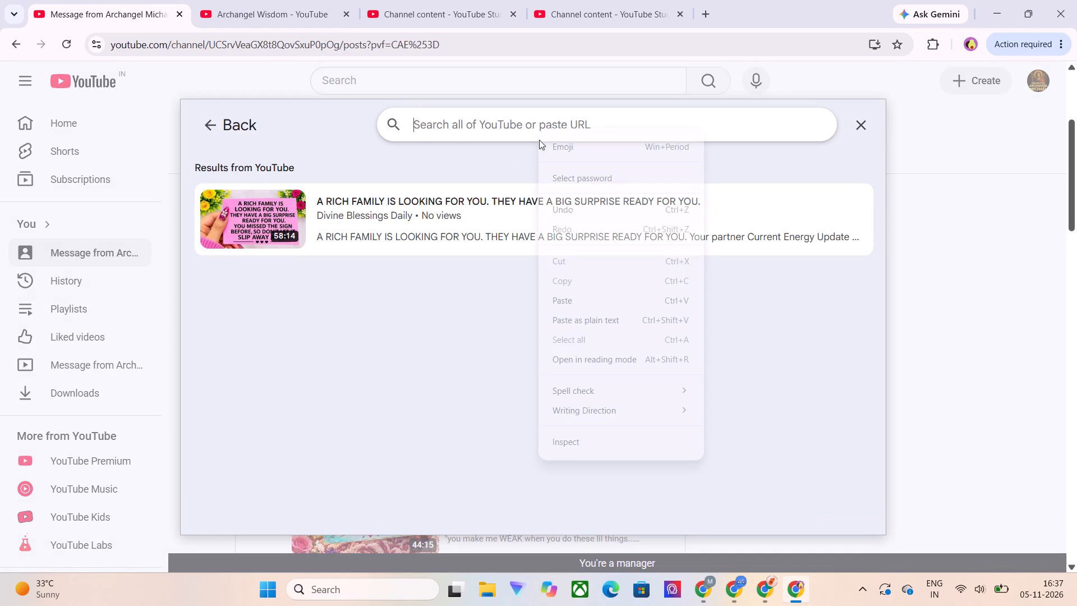
{"action": "left_click", "coordinate": [597, 291]}
{"action": "key", "text": "Return"}
{"action": "left_click", "coordinate": [470, 204]}
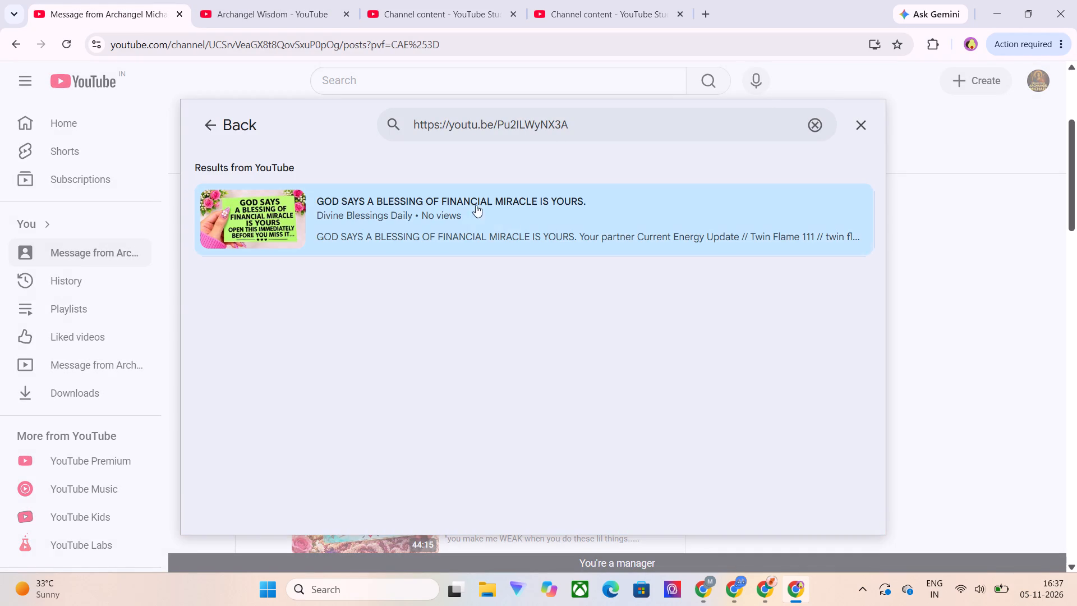
{"action": "left_click", "coordinate": [852, 516]}
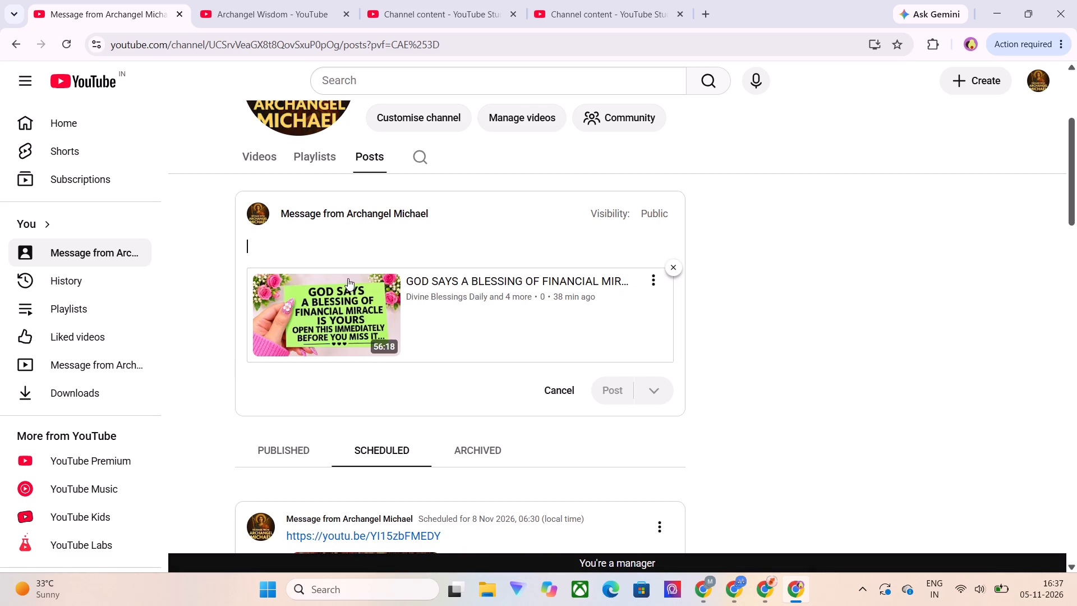
{"action": "right_click", "coordinate": [339, 245]}
{"action": "left_click", "coordinate": [380, 393]}
{"action": "left_click", "coordinate": [379, 397]}
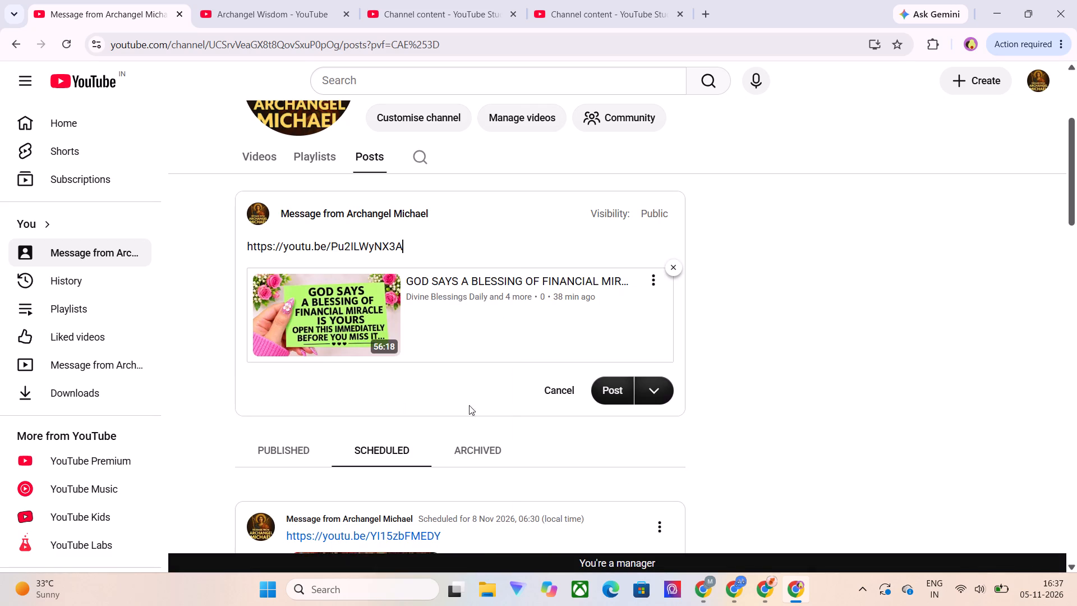
Schedule the Message from Archangel Michael post for Nov 6, 2026 at 6:00 AM local time.
{"action": "left_click", "coordinate": [660, 392]}
{"action": "left_click", "coordinate": [672, 431]}
{"action": "scroll", "coordinate": [740, 366], "scroll_direction": "down", "scroll_amount": 2}
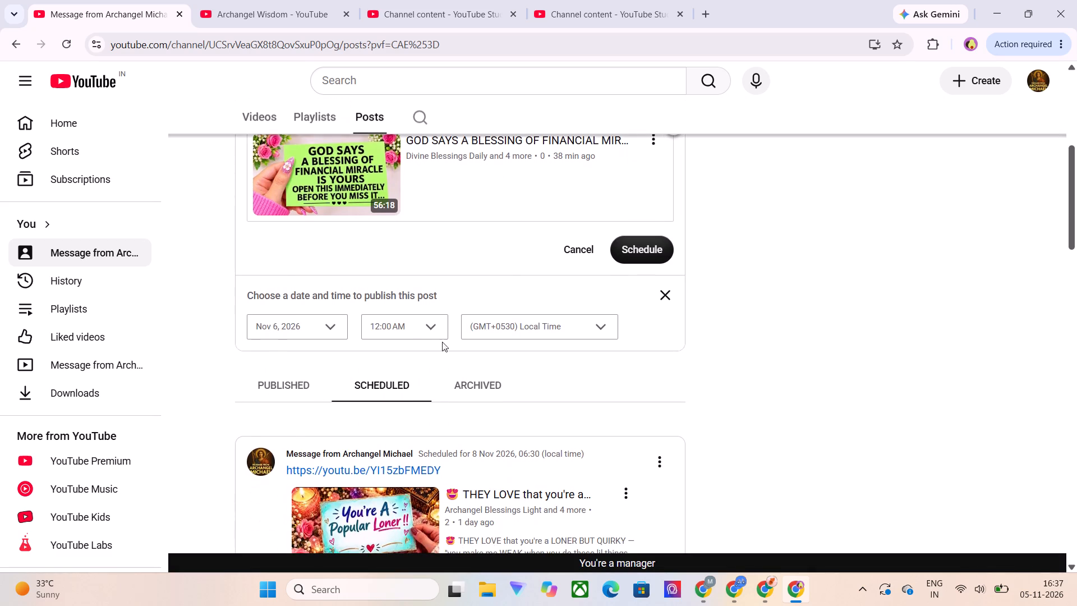
{"action": "left_click", "coordinate": [418, 329]}
{"action": "scroll", "coordinate": [393, 187], "scroll_direction": "down", "scroll_amount": 2}
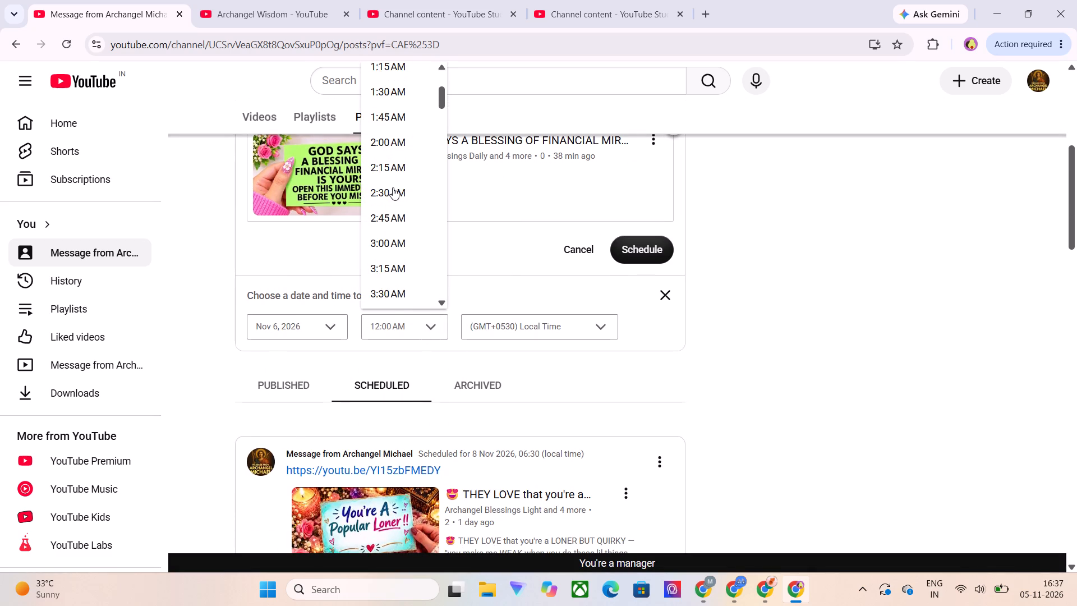
{"action": "scroll", "coordinate": [393, 187], "scroll_direction": "down", "scroll_amount": 4}
{"action": "left_click", "coordinate": [401, 264]}
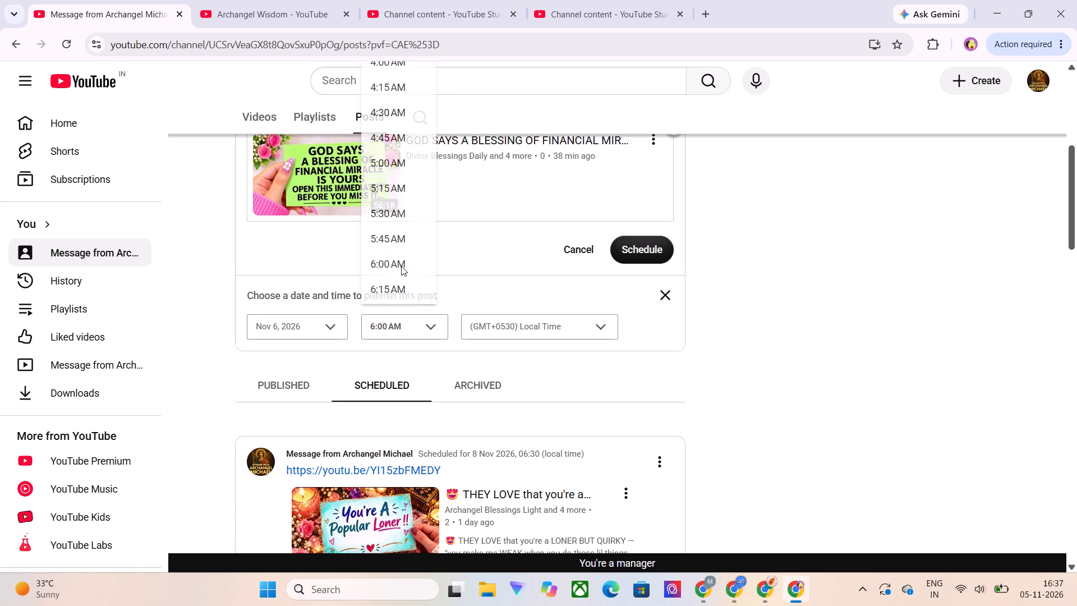
{"action": "scroll", "coordinate": [711, 341], "scroll_direction": "up", "scroll_amount": 2}
{"action": "left_click", "coordinate": [646, 390]}
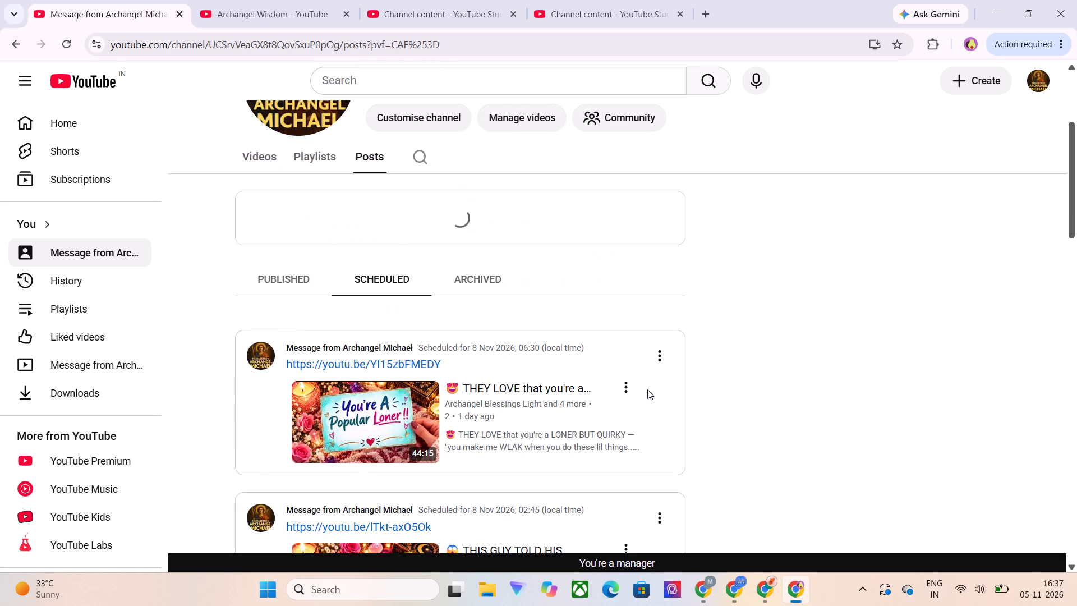
{"action": "scroll", "coordinate": [784, 359], "scroll_direction": "up", "scroll_amount": 1}
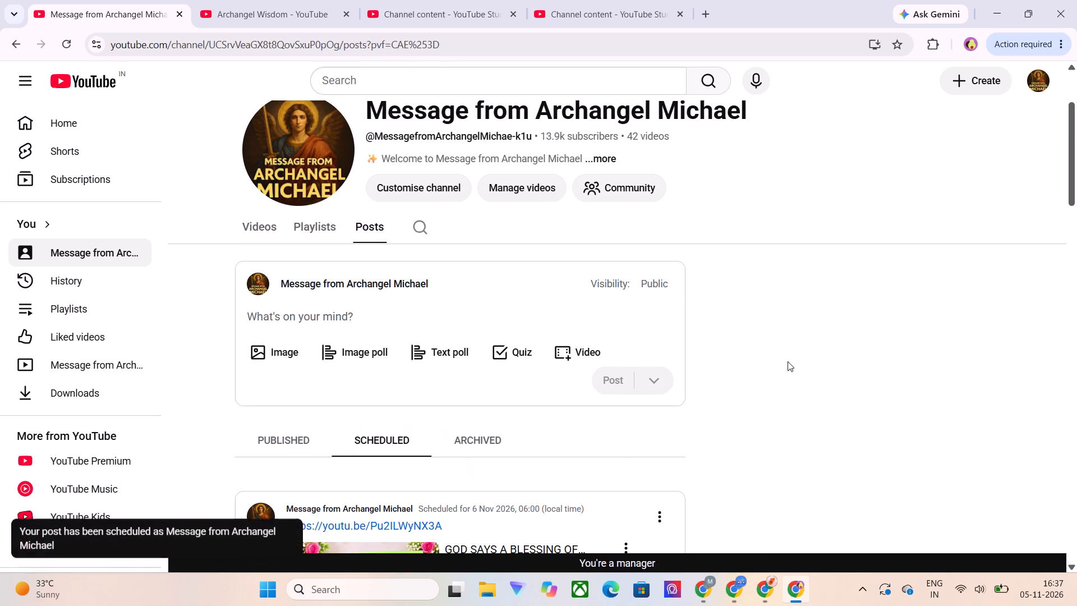
{"action": "scroll", "coordinate": [788, 361], "scroll_direction": "down", "scroll_amount": 2}
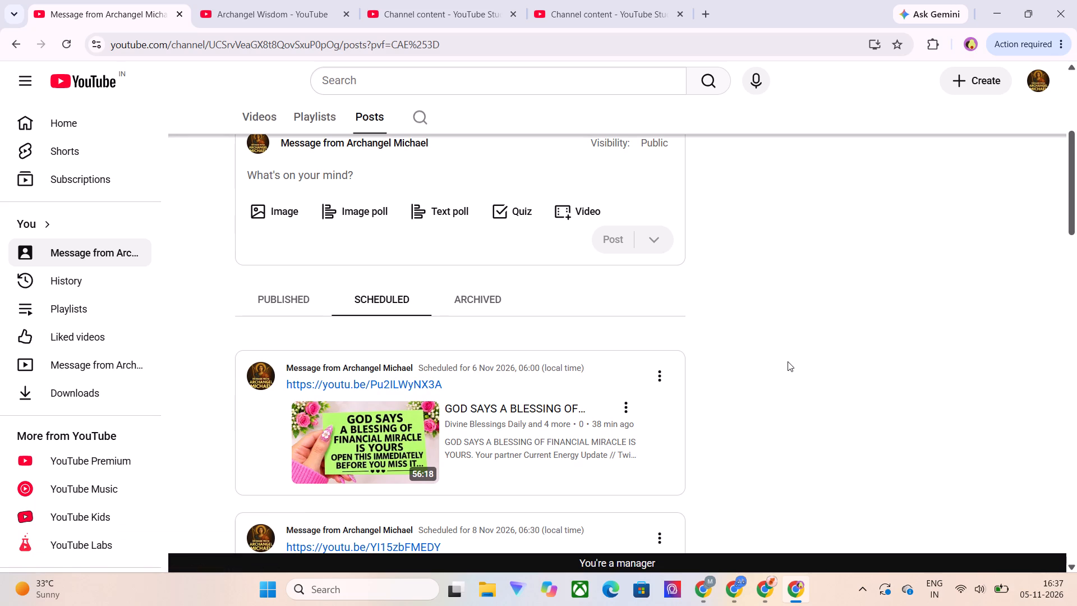
{"action": "left_click", "coordinate": [292, 0]}
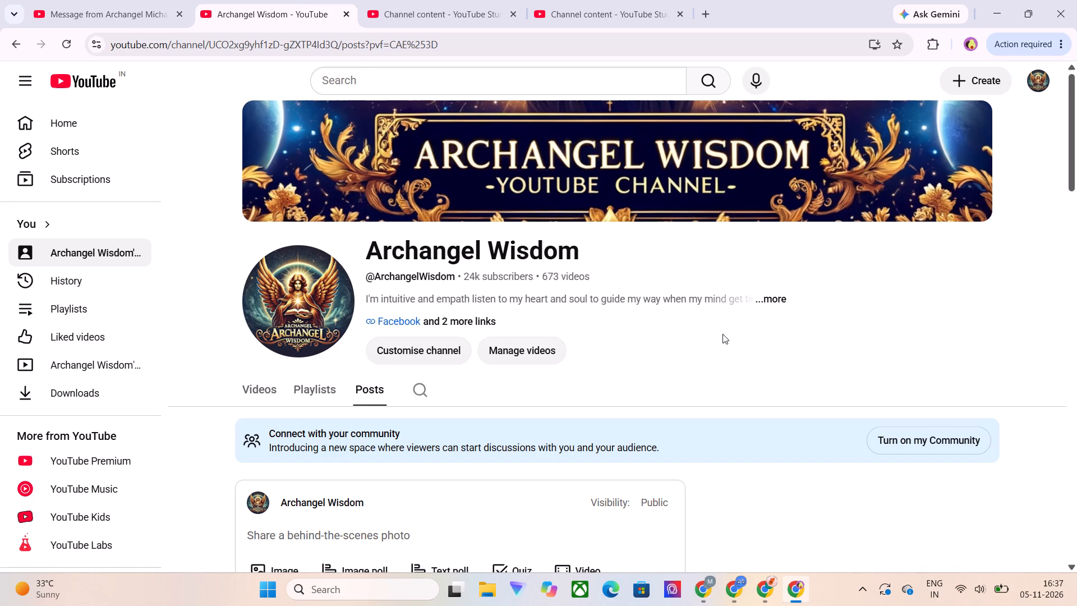
{"action": "scroll", "coordinate": [671, 329], "scroll_direction": "down", "scroll_amount": 2}
{"action": "left_click", "coordinate": [573, 433]}
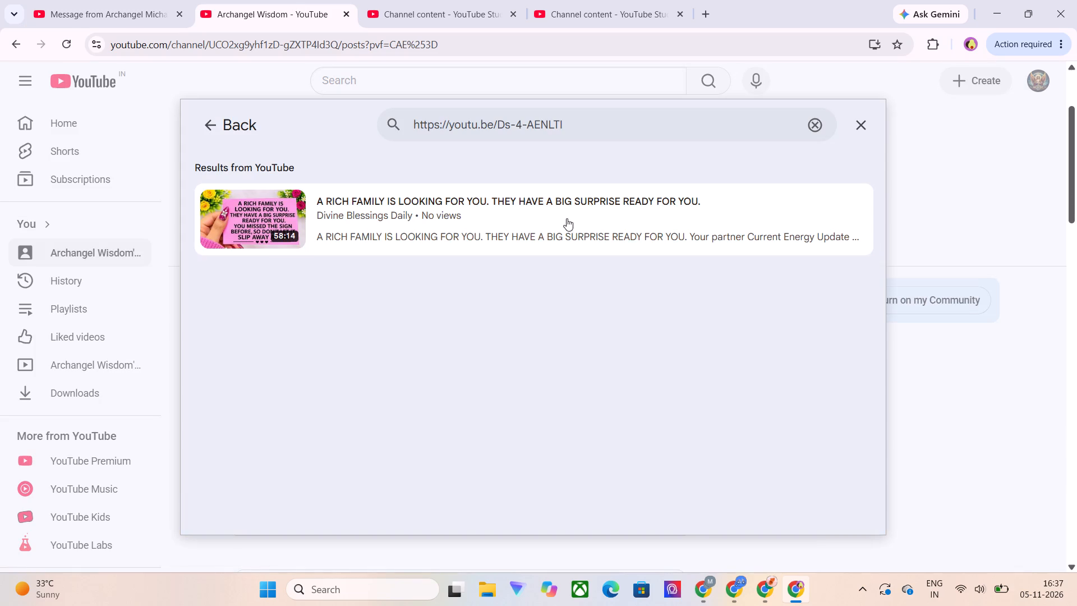
{"action": "triple_click", "coordinate": [590, 125]}
{"action": "key", "text": "BackSpace"}
{"action": "right_click", "coordinate": [590, 125]}
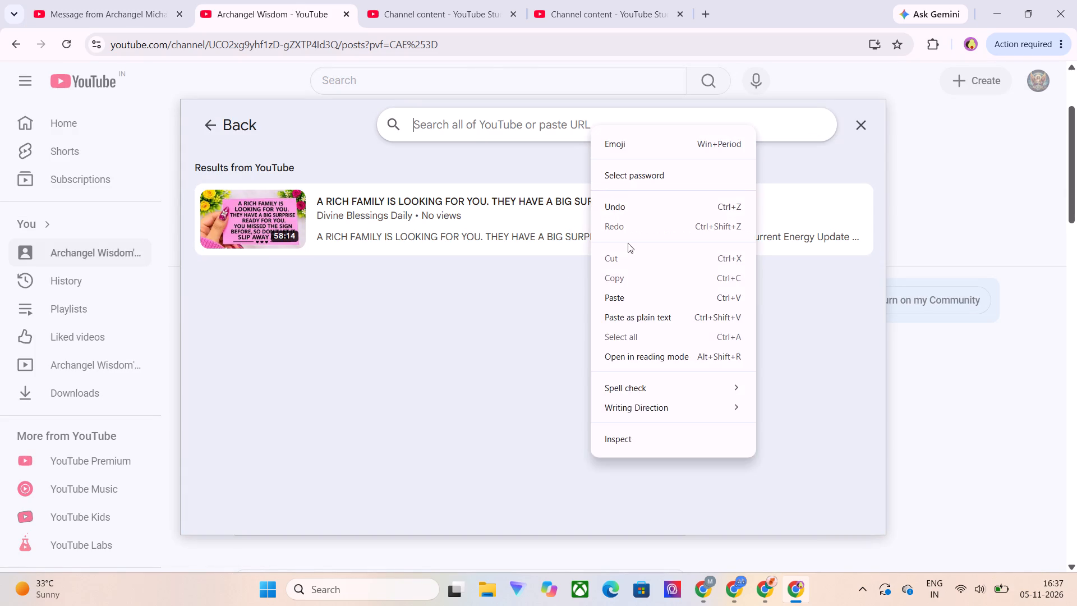
{"action": "left_click", "coordinate": [645, 299]}
{"action": "key", "text": "Return"}
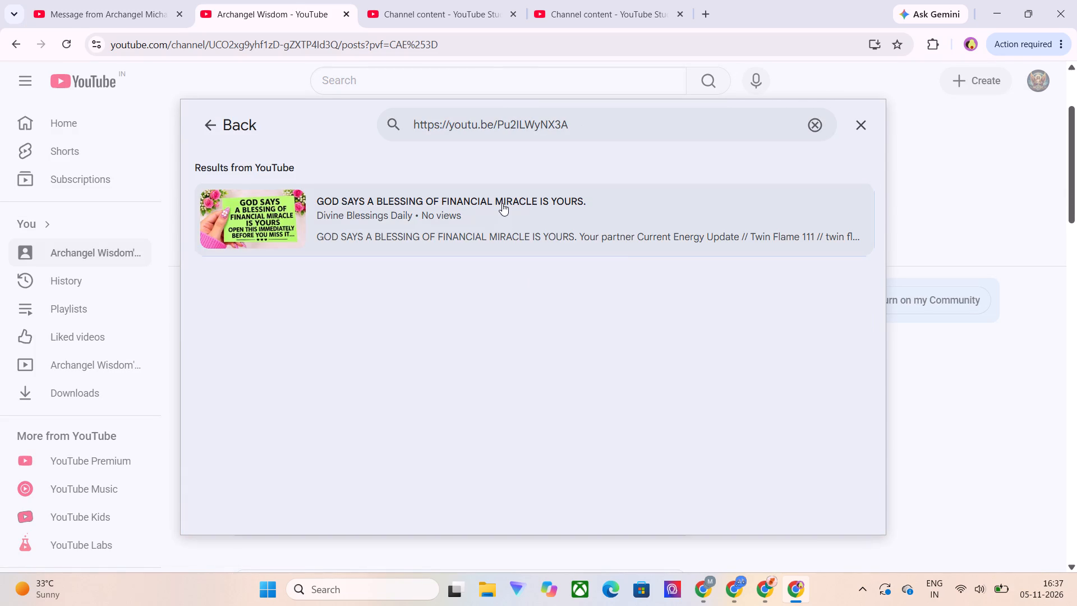
{"action": "left_click", "coordinate": [502, 203]}
{"action": "left_click", "coordinate": [828, 511]}
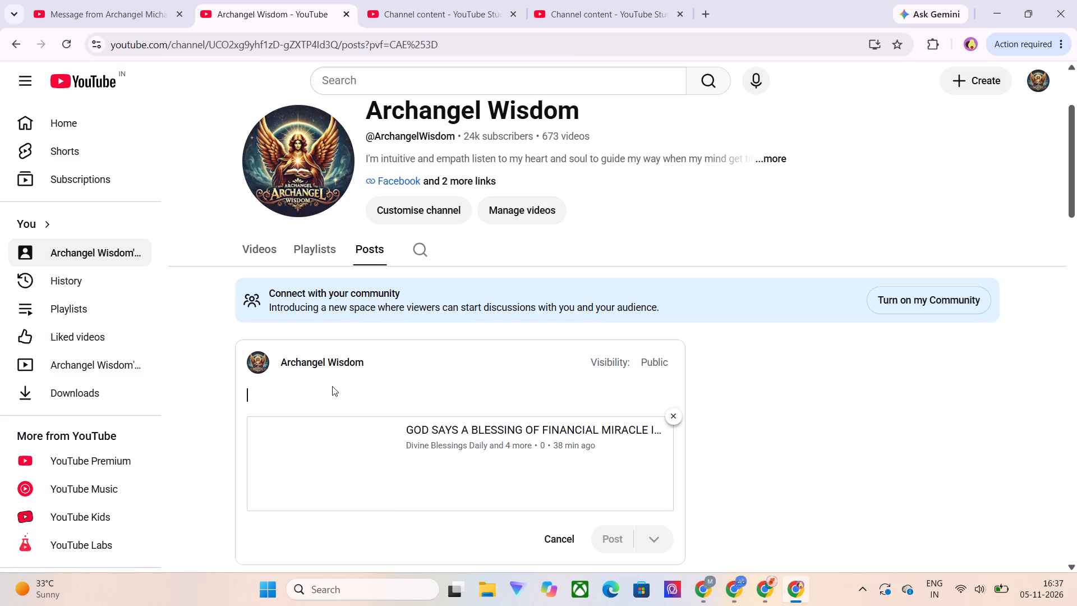
{"action": "right_click", "coordinate": [332, 386]}
{"action": "left_click", "coordinate": [300, 393]}
{"action": "right_click", "coordinate": [300, 393]}
{"action": "left_click", "coordinate": [366, 240]}
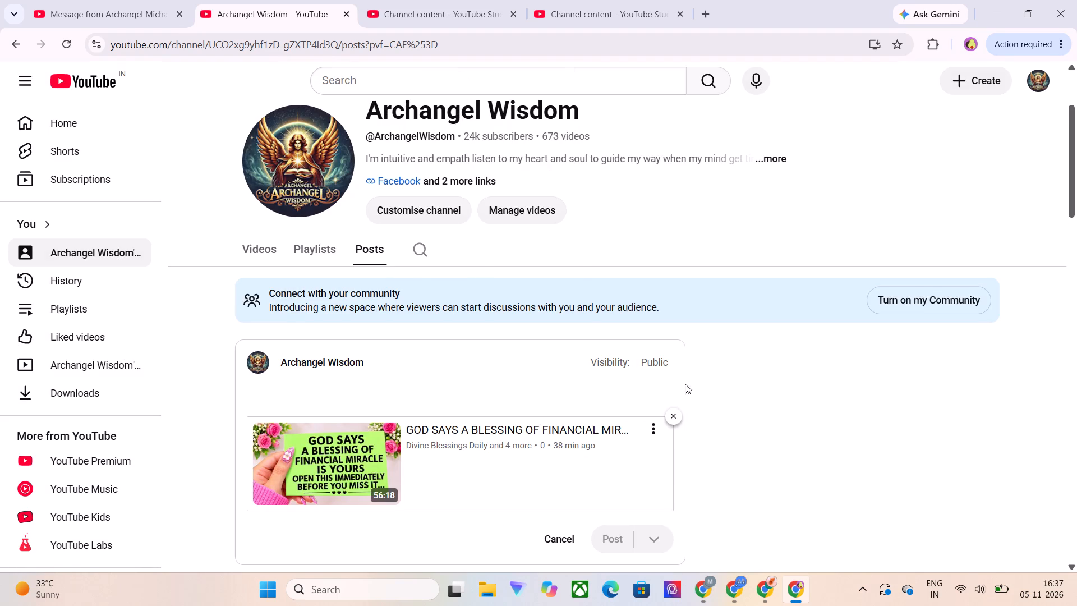
Schedule the Archangel Wisdom post for Nov 6, 2026 at 6:00 AM local time.
{"action": "left_click", "coordinate": [660, 529]}
{"action": "scroll", "coordinate": [745, 391], "scroll_direction": "down", "scroll_amount": 1}
{"action": "left_click", "coordinate": [716, 539]}
{"action": "scroll", "coordinate": [754, 403], "scroll_direction": "down", "scroll_amount": 1}
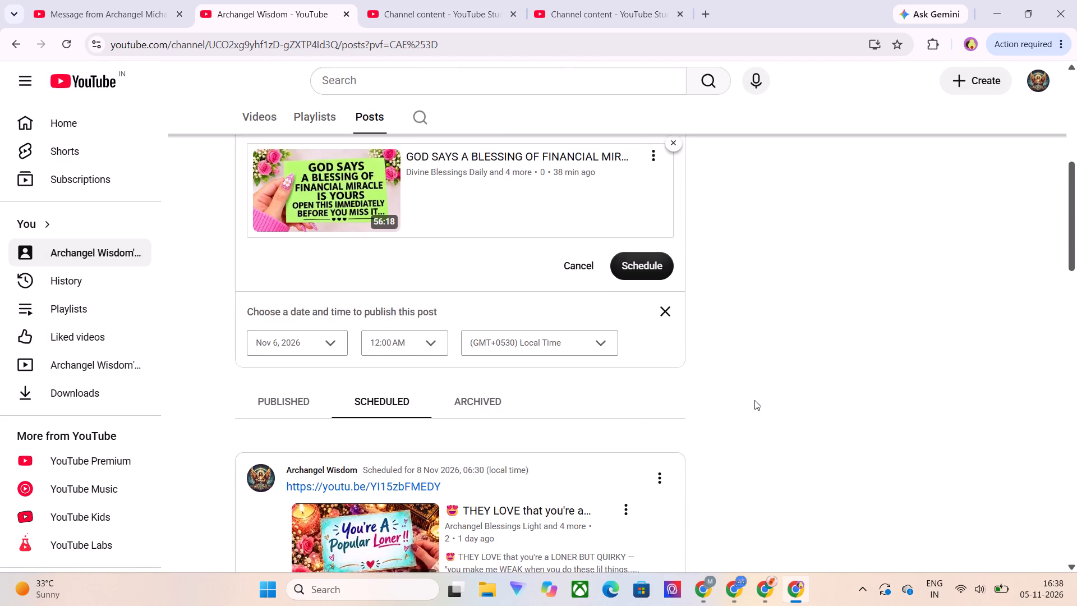
{"action": "scroll", "coordinate": [754, 400], "scroll_direction": "down", "scroll_amount": 1}
{"action": "scroll", "coordinate": [754, 400], "scroll_direction": "up", "scroll_amount": 4}
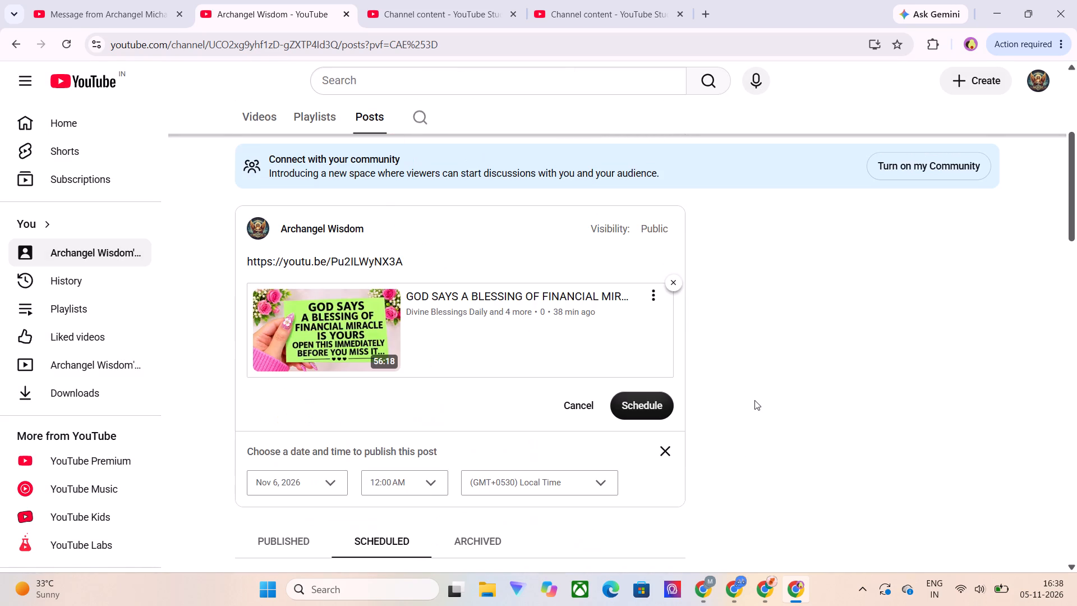
{"action": "left_click", "coordinate": [420, 479]}
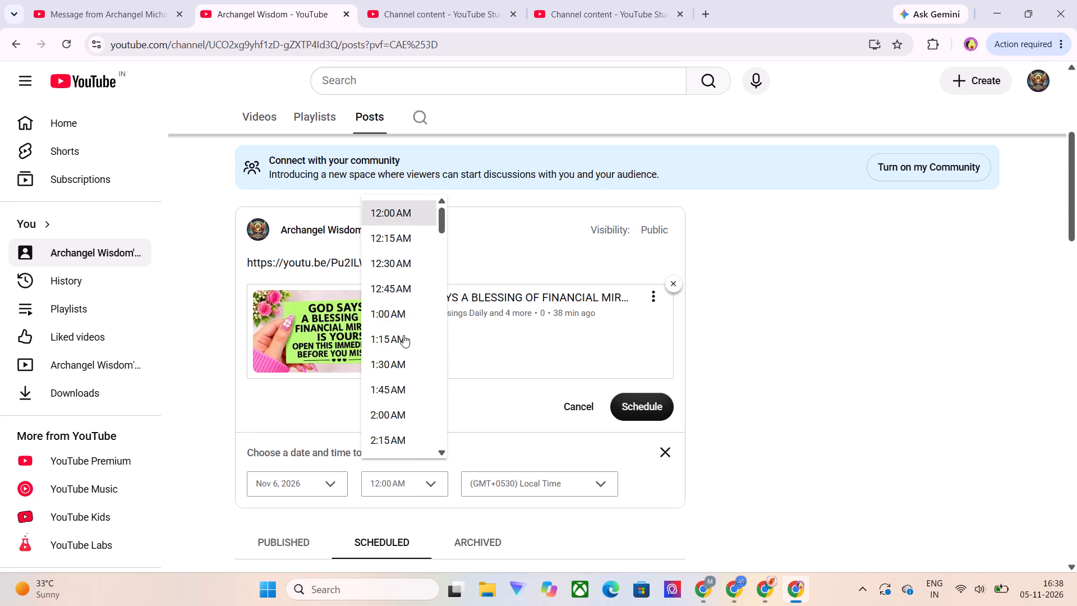
{"action": "scroll", "coordinate": [403, 335], "scroll_direction": "down", "scroll_amount": 3}
{"action": "scroll", "coordinate": [408, 384], "scroll_direction": "down", "scroll_amount": 1}
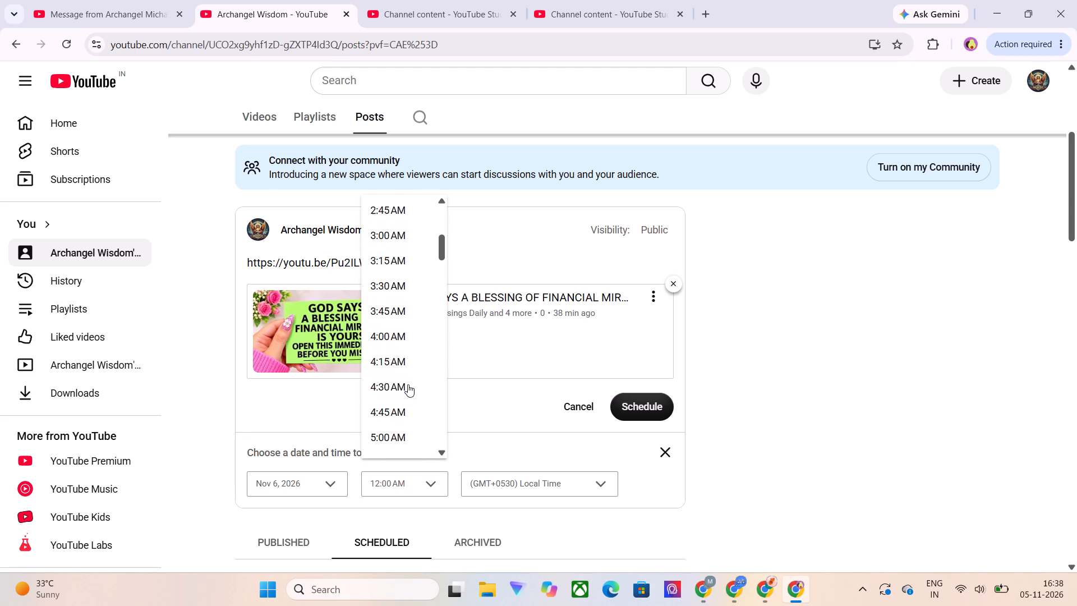
{"action": "scroll", "coordinate": [408, 384], "scroll_direction": "down", "scroll_amount": 2}
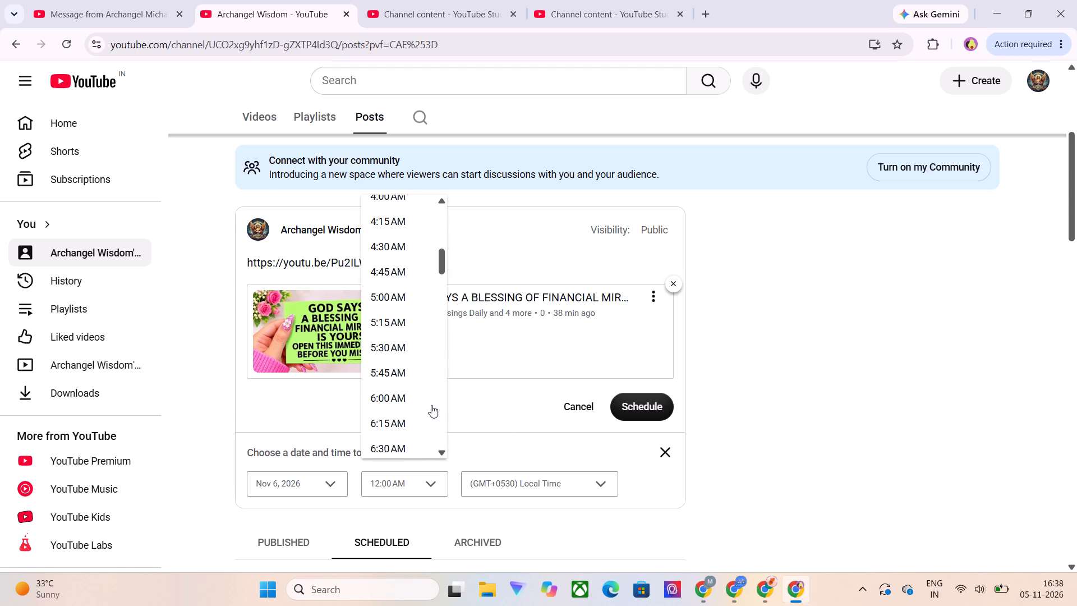
{"action": "left_click", "coordinate": [383, 397]}
{"action": "scroll", "coordinate": [731, 374], "scroll_direction": "up", "scroll_amount": 3}
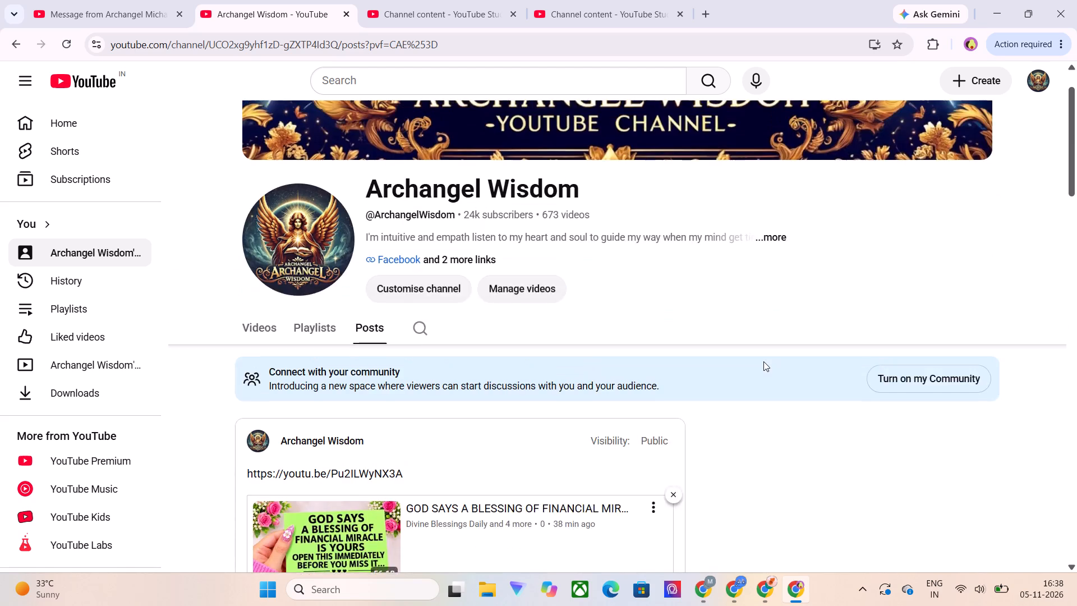
{"action": "scroll", "coordinate": [763, 361], "scroll_direction": "down", "scroll_amount": 4}
{"action": "scroll", "coordinate": [732, 383], "scroll_direction": "up", "scroll_amount": 4}
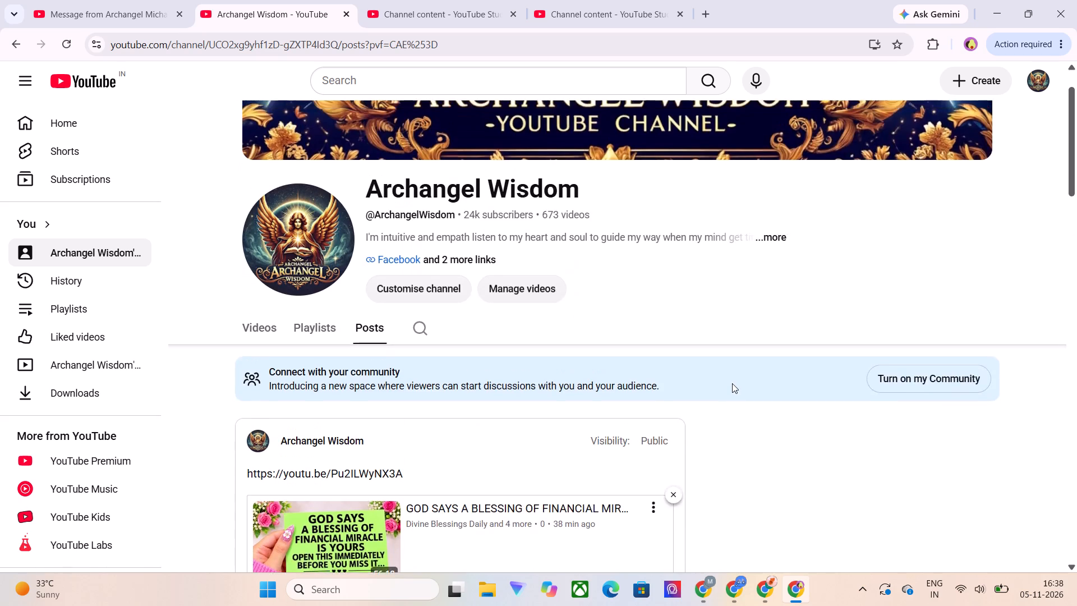
{"action": "scroll", "coordinate": [732, 383], "scroll_direction": "down", "scroll_amount": 3}
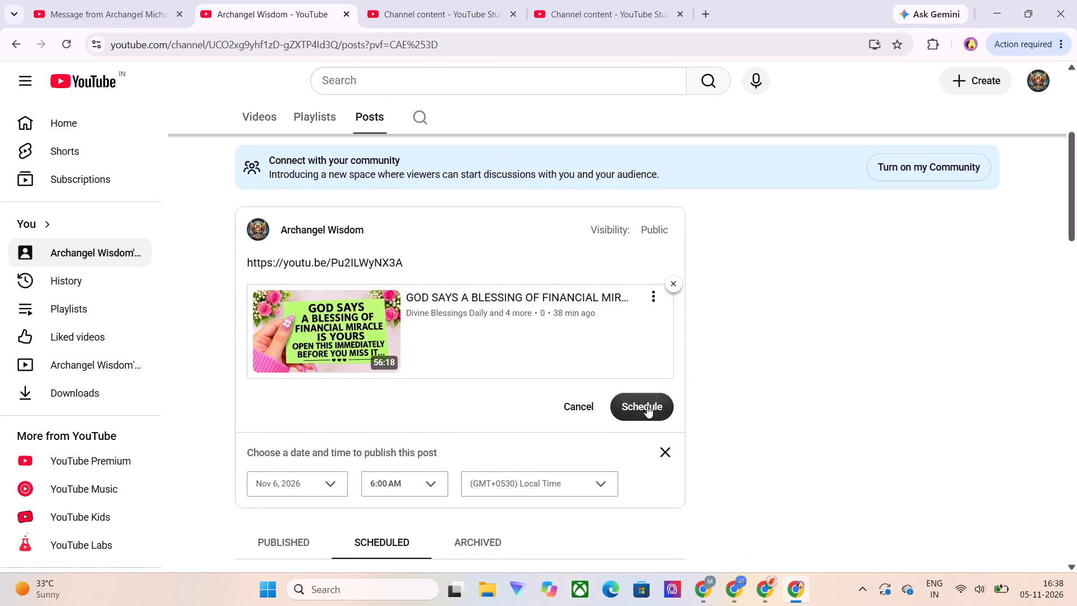
{"action": "left_click", "coordinate": [647, 406]}
Close the two YouTube Studio channel content pages open alongside the Archangel Wisdom and Message from Archangel Michael posts pages.
{"action": "scroll", "coordinate": [622, 302], "scroll_direction": "up", "scroll_amount": 2}
{"action": "left_click", "coordinate": [434, 0]}
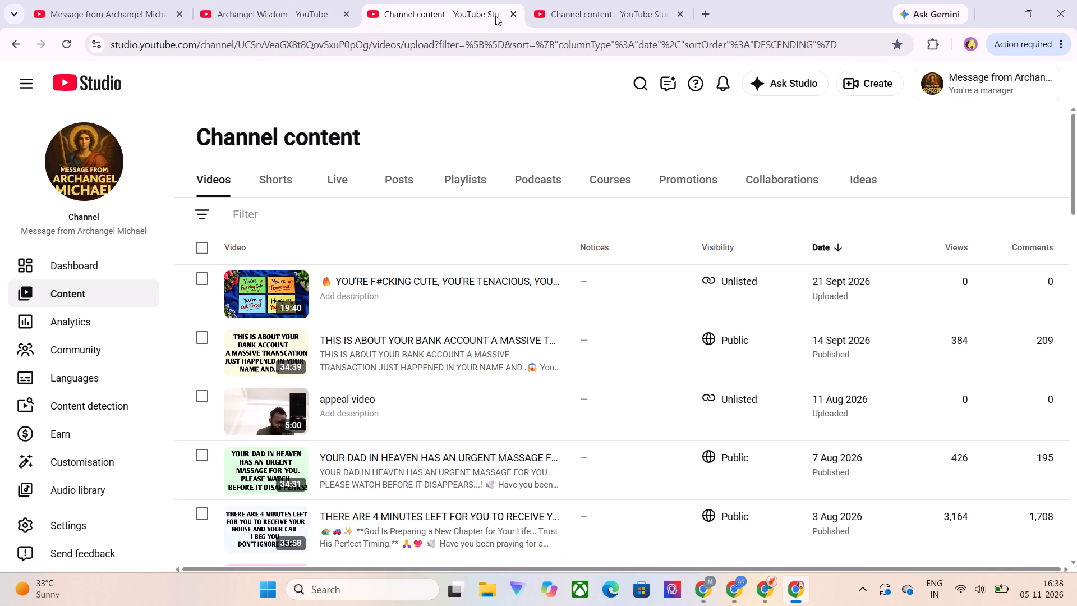
{"action": "left_click", "coordinate": [600, 0]}
{"action": "left_click", "coordinate": [678, 15]}
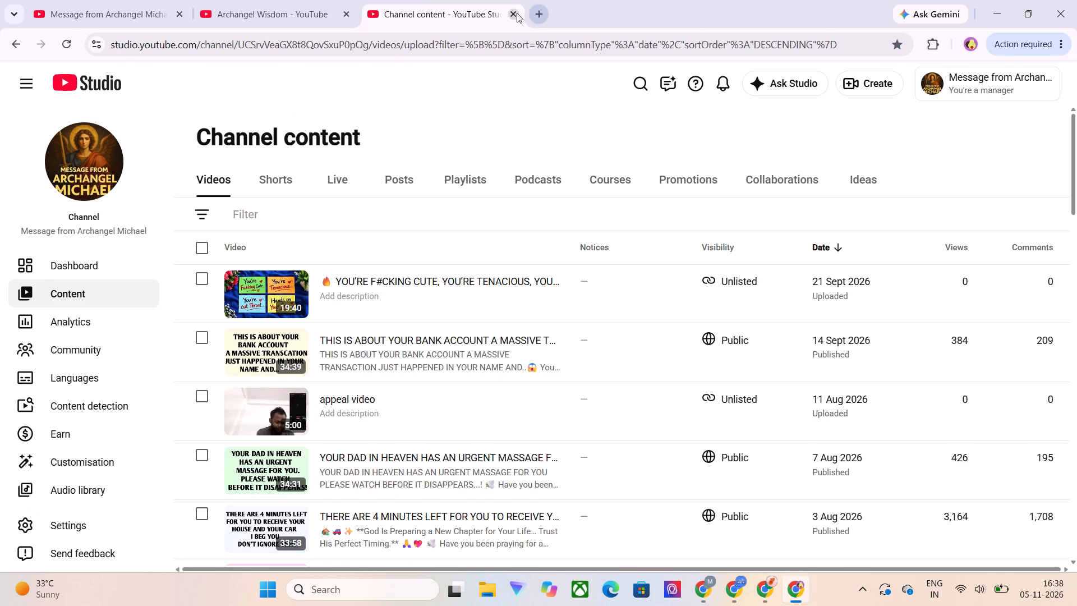
{"action": "left_click", "coordinate": [517, 13]}
Check the scheduled posts on Archangel Wisdom and Message from Archangel Michael.
{"action": "scroll", "coordinate": [747, 348], "scroll_direction": "down", "scroll_amount": 5}
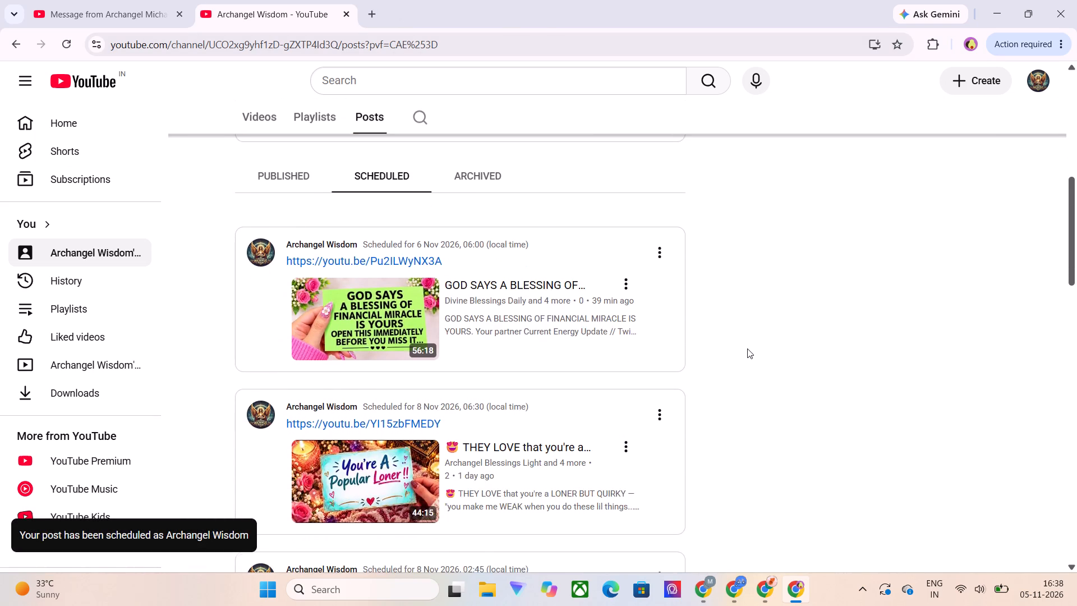
{"action": "scroll", "coordinate": [747, 348], "scroll_direction": "up", "scroll_amount": 5}
{"action": "left_click", "coordinate": [109, 0]}
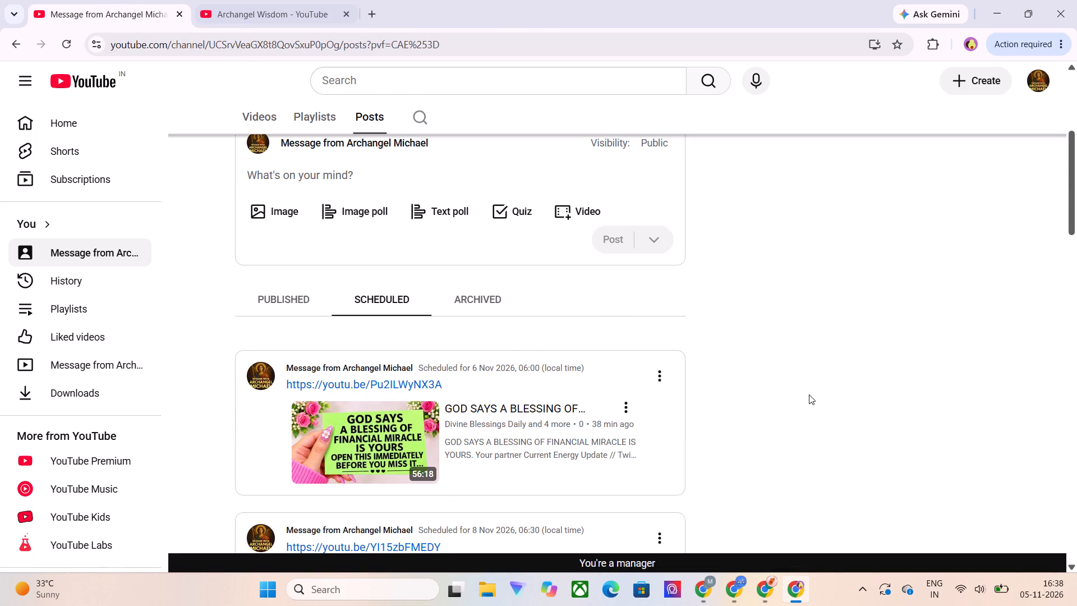
{"action": "scroll", "coordinate": [774, 384], "scroll_direction": "up", "scroll_amount": 2}
{"action": "scroll", "coordinate": [774, 384], "scroll_direction": "down", "scroll_amount": 2}
{"action": "scroll", "coordinate": [774, 384], "scroll_direction": "up", "scroll_amount": 4}
{"action": "left_click", "coordinate": [293, 0]}
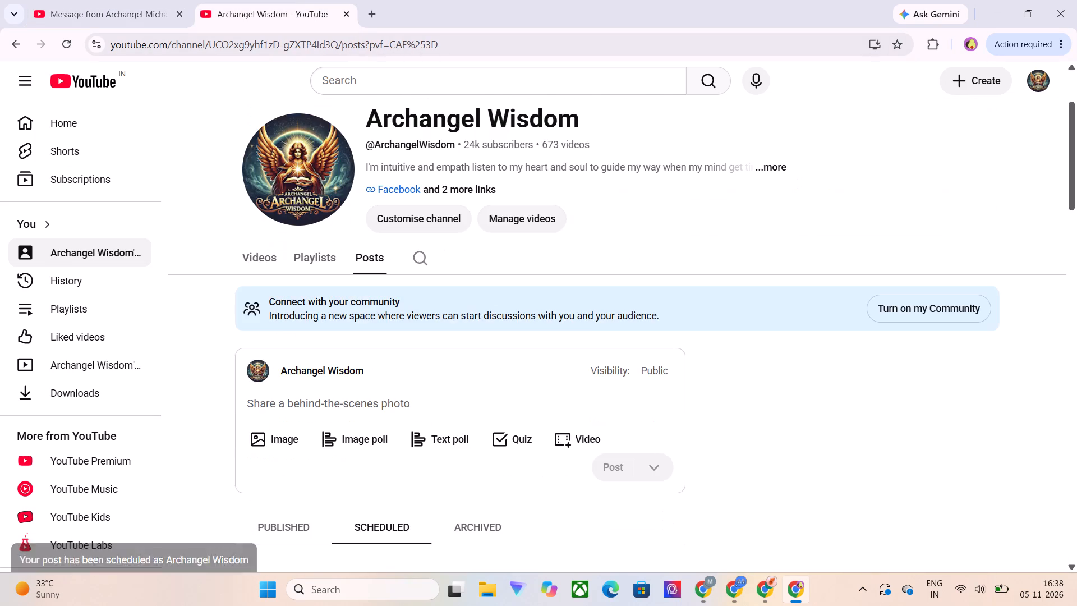
{"action": "scroll", "coordinate": [791, 353], "scroll_direction": "down", "scroll_amount": 2}
{"action": "scroll", "coordinate": [786, 380], "scroll_direction": "up", "scroll_amount": 5}
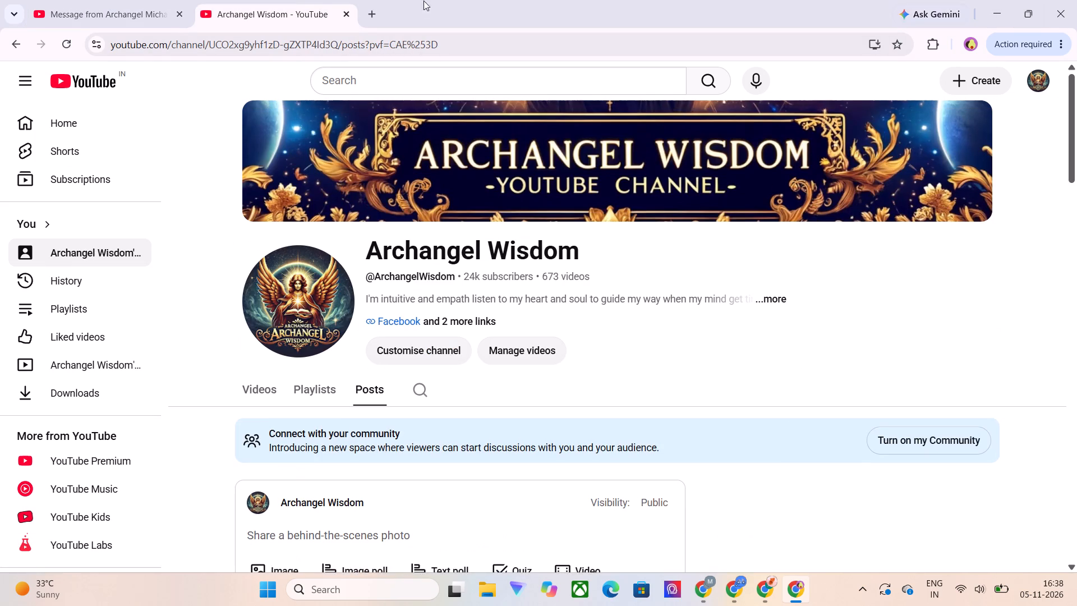
Close the Archangel Wisdom, Message from Archangel Michael and Archangel Blessings pages plus the Archangel Michael Wisdom posts page, keeping its Studio content page open.
{"action": "left_click", "coordinate": [349, 15]}
{"action": "left_click", "coordinate": [204, 12]}
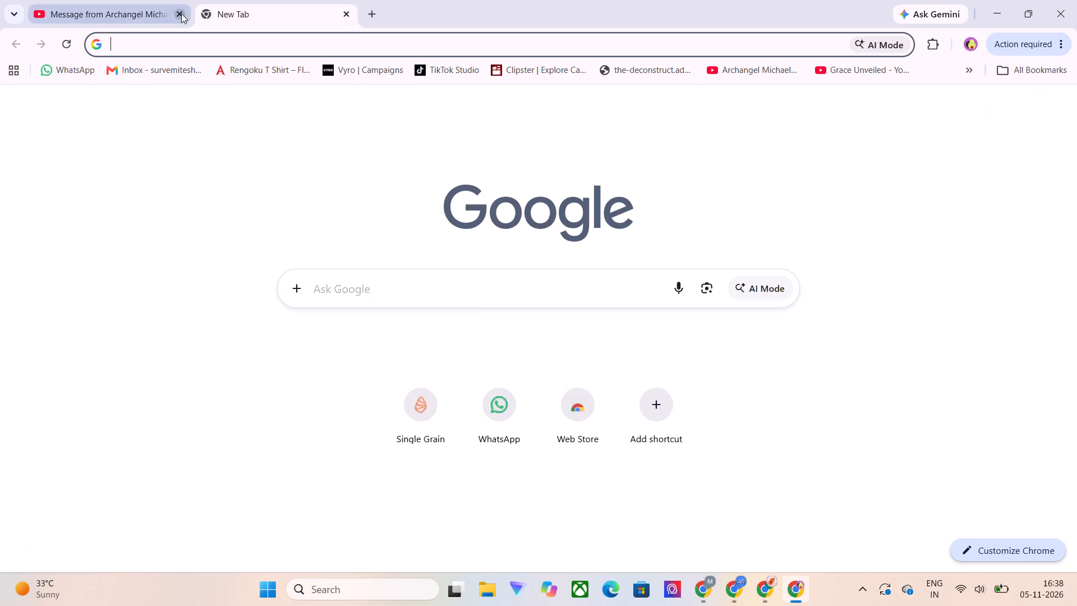
{"action": "left_click", "coordinate": [181, 13]}
{"action": "left_click", "coordinate": [1076, 0]}
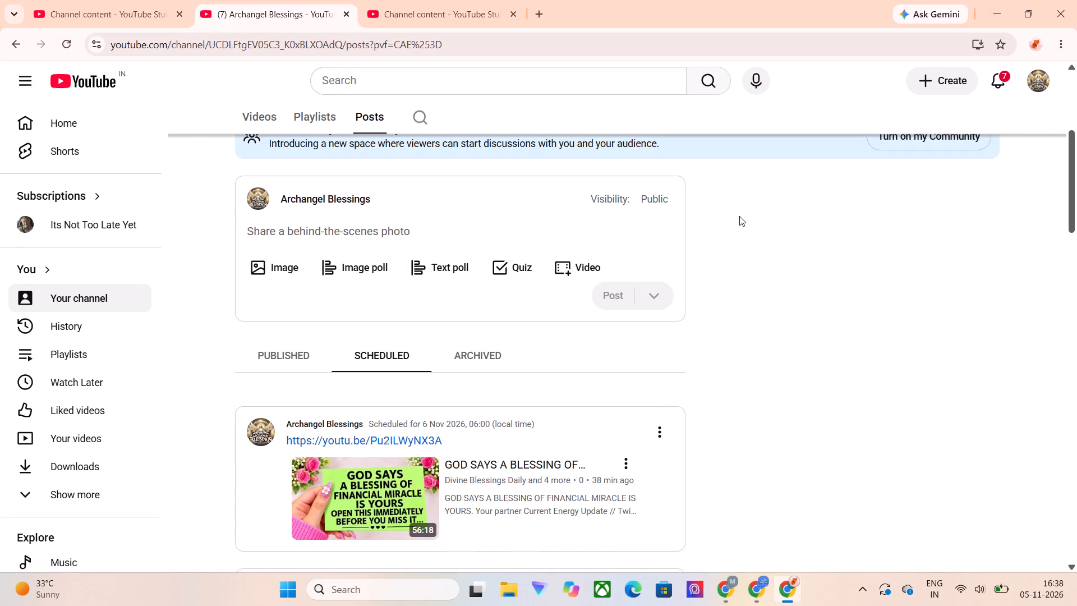
{"action": "left_click", "coordinate": [1076, 0]}
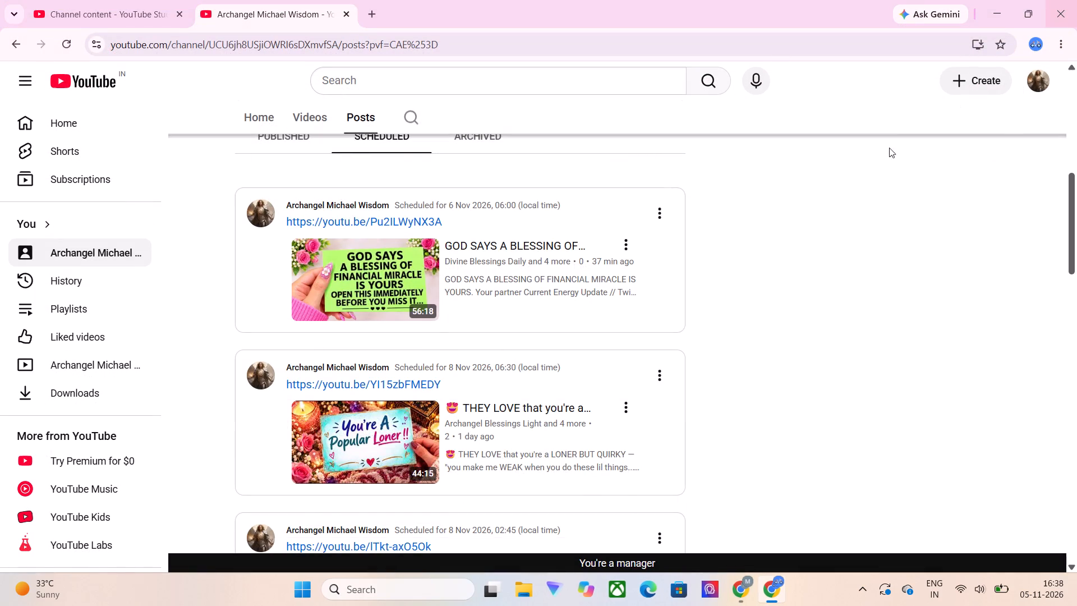
{"action": "scroll", "coordinate": [791, 304], "scroll_direction": "up", "scroll_amount": 6}
{"action": "left_click", "coordinate": [94, 0]}
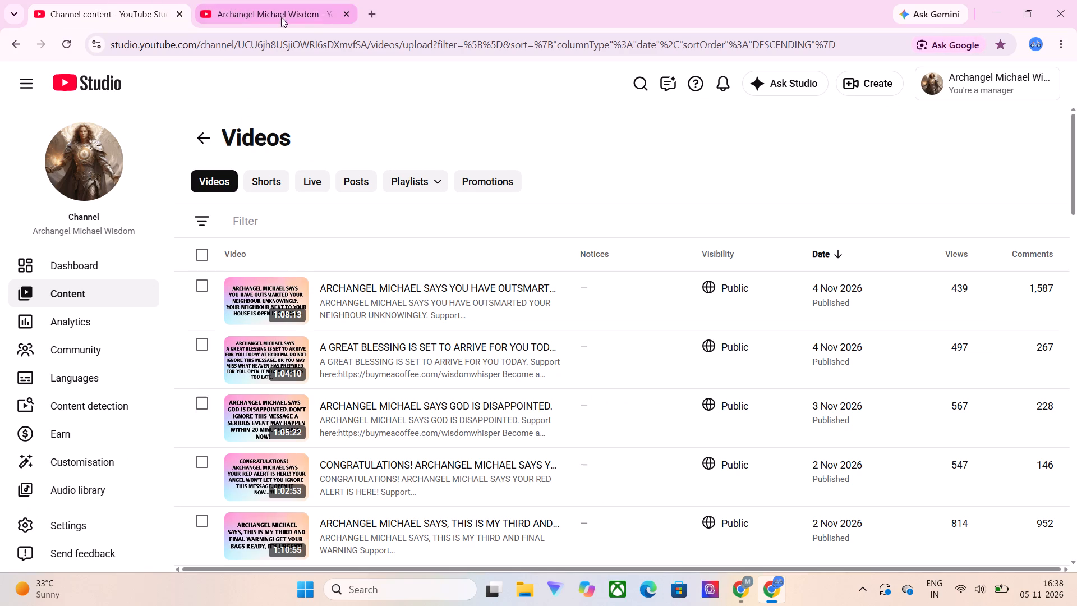
{"action": "left_click", "coordinate": [344, 14]}
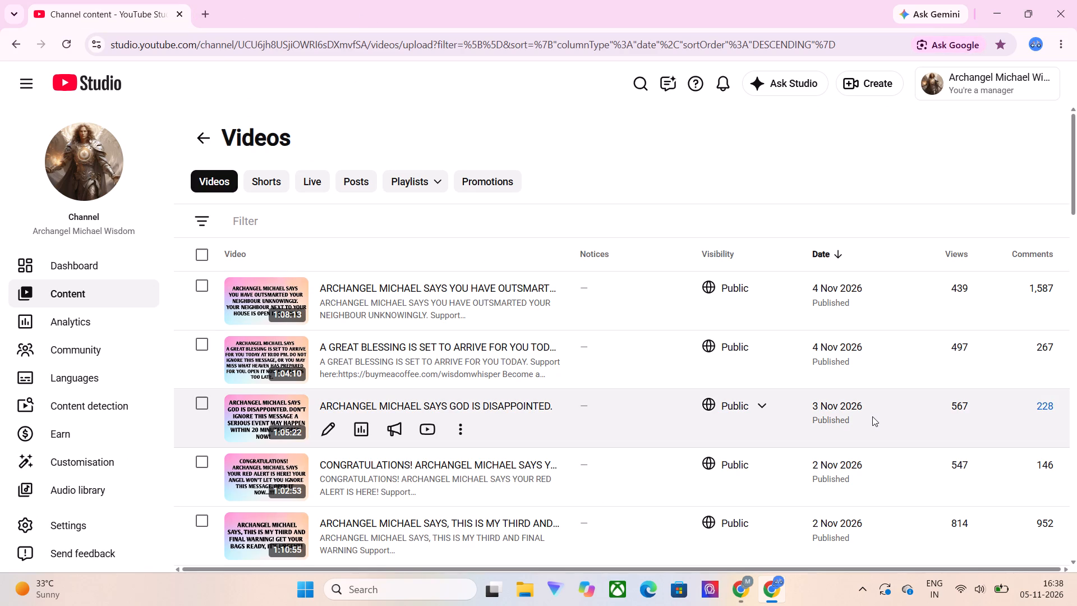
Look through the Downloads folder in File Explorer and minimise its window.
{"action": "scroll", "coordinate": [872, 416], "scroll_direction": "up", "scroll_amount": 3}
{"action": "left_click", "coordinate": [536, 596]}
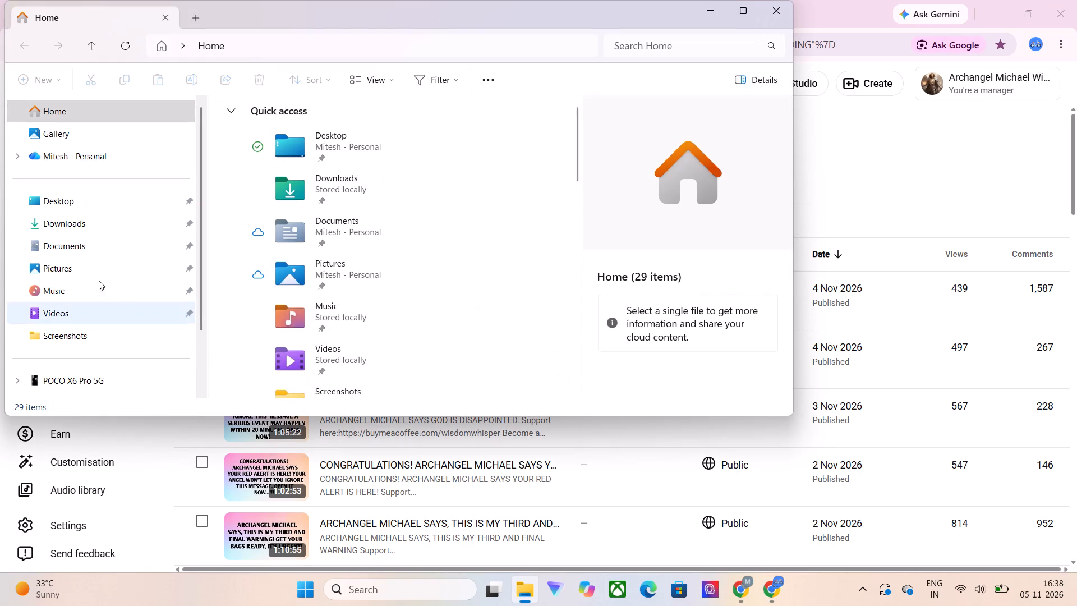
{"action": "left_click", "coordinate": [71, 217]}
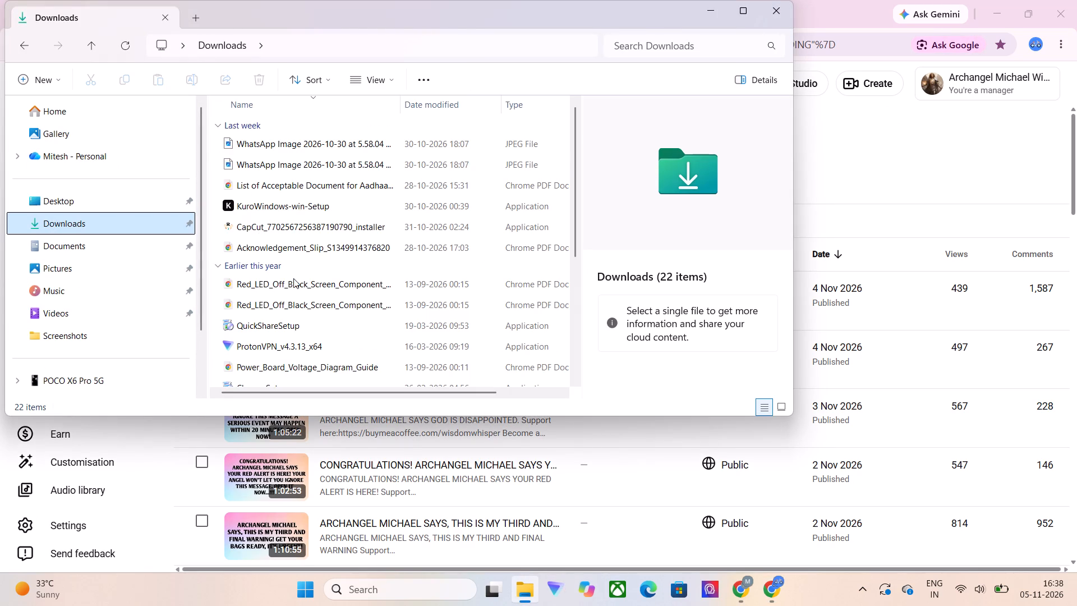
{"action": "scroll", "coordinate": [307, 283], "scroll_direction": "down", "scroll_amount": 2}
{"action": "scroll", "coordinate": [307, 283], "scroll_direction": "up", "scroll_amount": 5}
{"action": "left_click", "coordinate": [708, 15]}
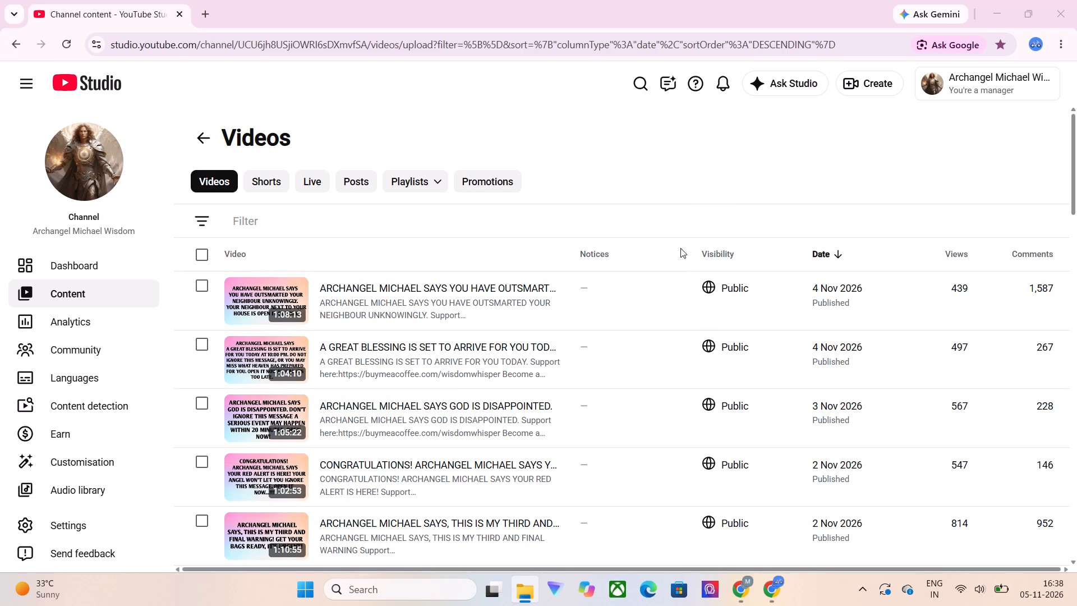
Look through the Archangel Michael Wisdom video list in YouTube Studio, up to the end of its third page.
{"action": "scroll", "coordinate": [903, 378], "scroll_direction": "down", "scroll_amount": 19}
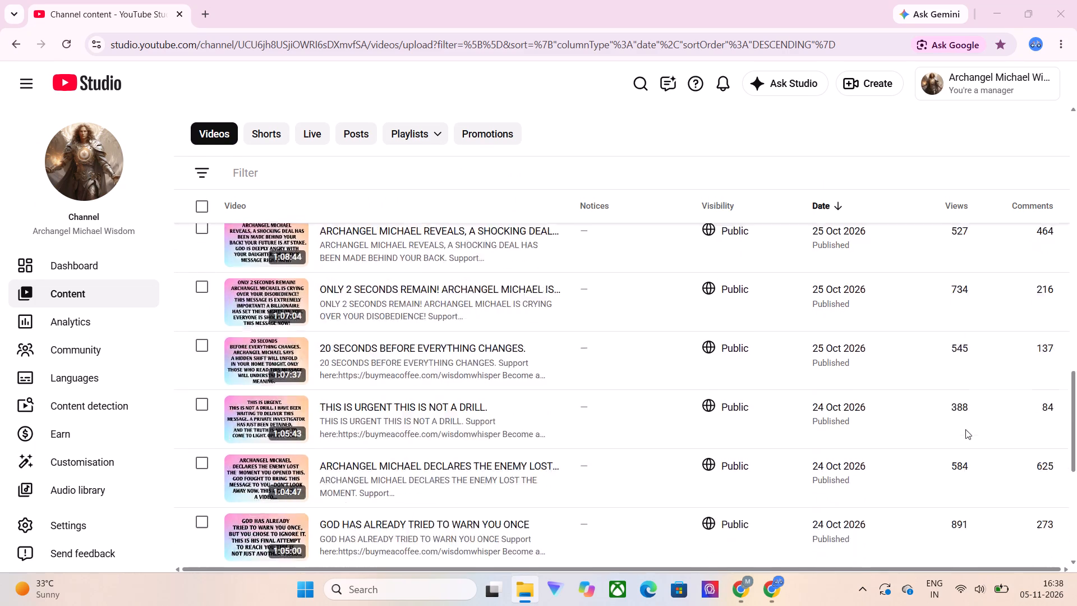
{"action": "scroll", "coordinate": [965, 429], "scroll_direction": "down", "scroll_amount": 7}
{"action": "left_click", "coordinate": [1034, 490]}
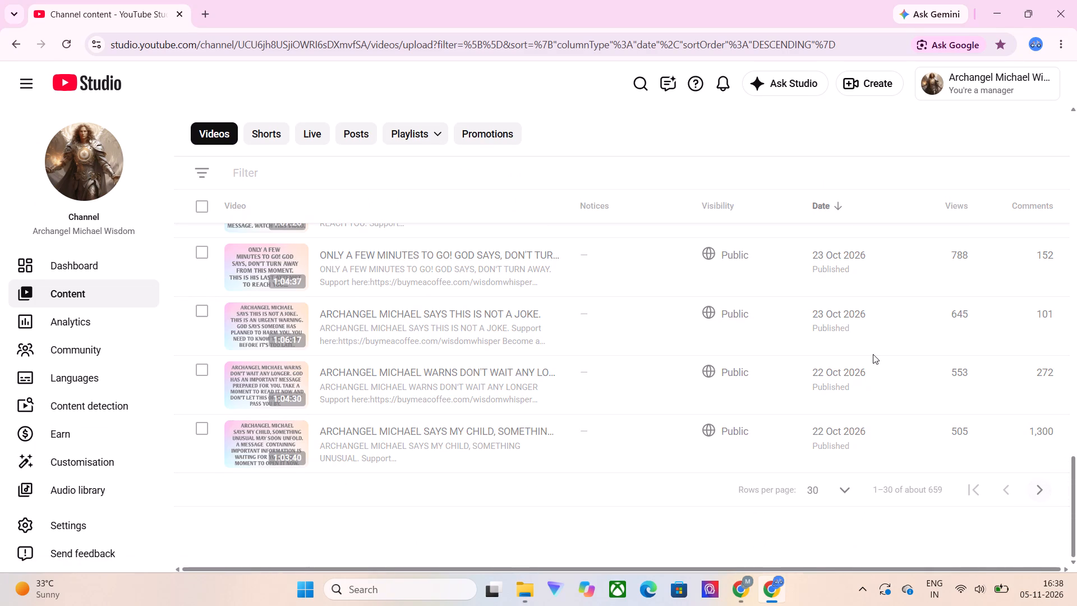
{"action": "scroll", "coordinate": [889, 368], "scroll_direction": "down", "scroll_amount": 18}
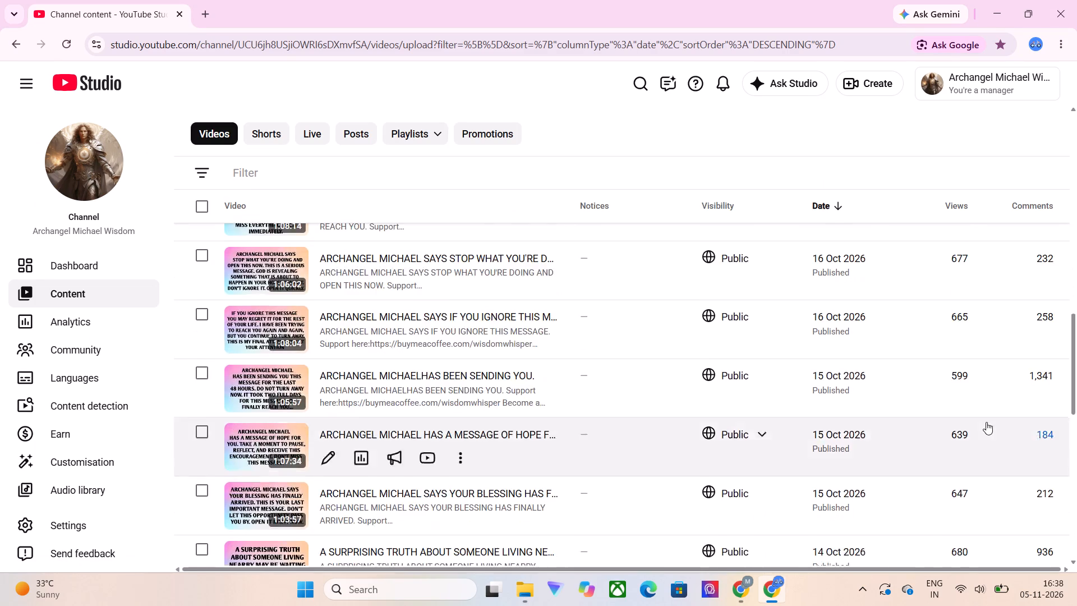
{"action": "scroll", "coordinate": [986, 422], "scroll_direction": "down", "scroll_amount": 7}
{"action": "left_click", "coordinate": [1029, 486]}
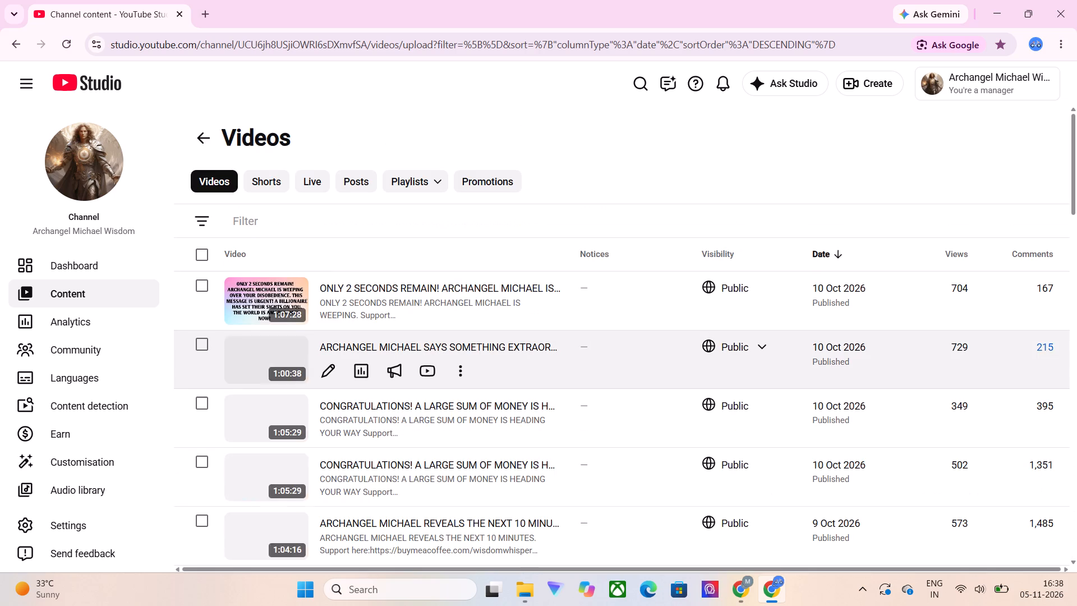
{"action": "scroll", "coordinate": [993, 361], "scroll_direction": "down", "scroll_amount": 11}
{"action": "scroll", "coordinate": [929, 384], "scroll_direction": "down", "scroll_amount": 4}
{"action": "scroll", "coordinate": [974, 382], "scroll_direction": "down", "scroll_amount": 3}
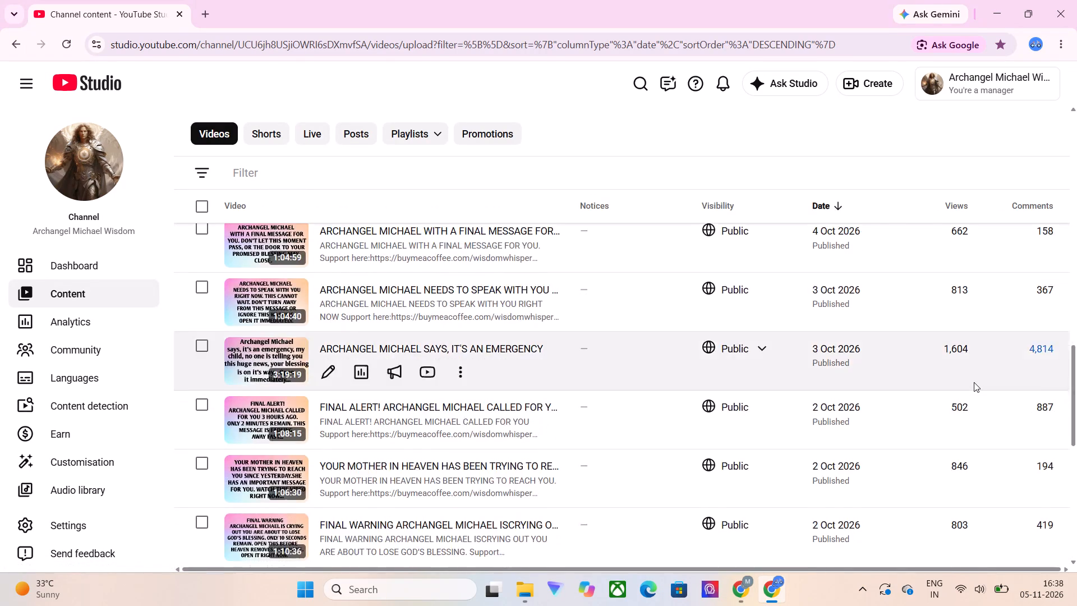
{"action": "scroll", "coordinate": [974, 382], "scroll_direction": "down", "scroll_amount": 6}
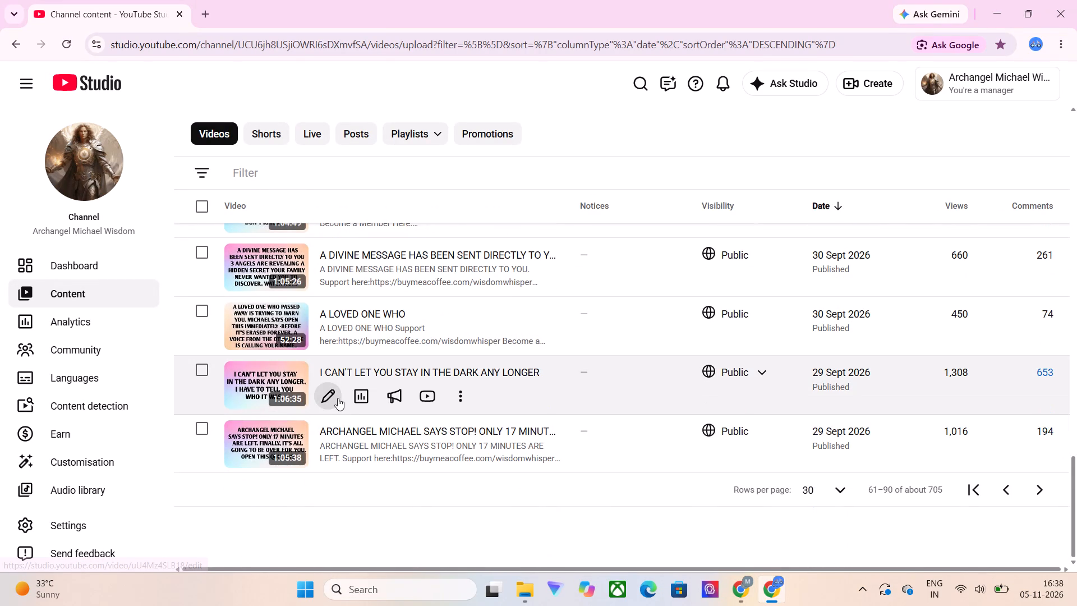
Open the details of the video "I CAN'T LET YOU STAY IN THE DARK ANY LONGER", preview it briefly and download its video file.
{"action": "left_click", "coordinate": [334, 397]}
{"action": "left_click", "coordinate": [790, 217]}
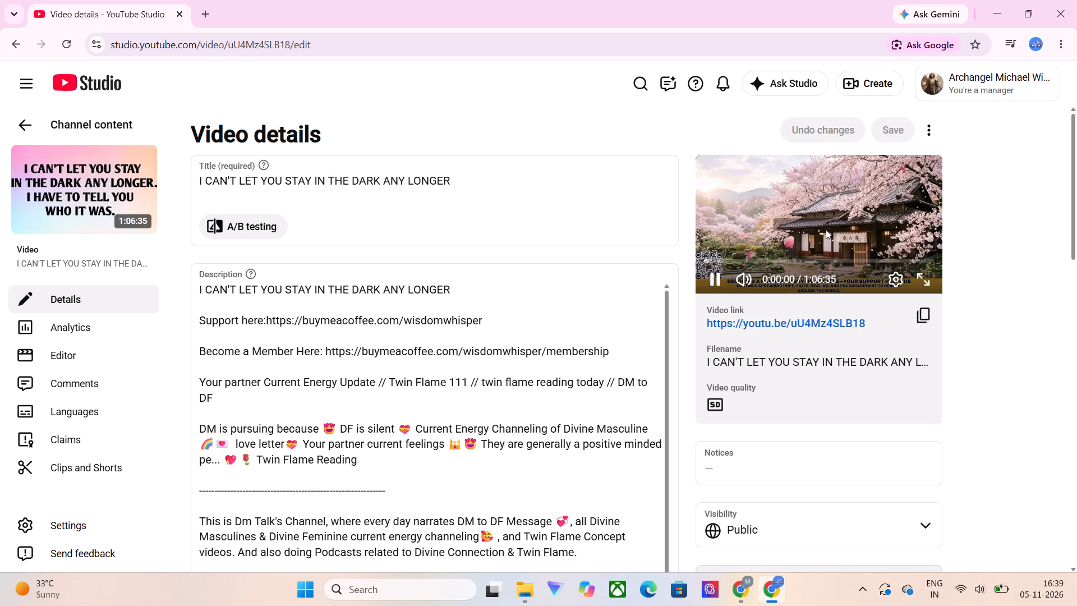
{"action": "left_click", "coordinate": [826, 229]}
{"action": "left_click", "coordinate": [818, 206]}
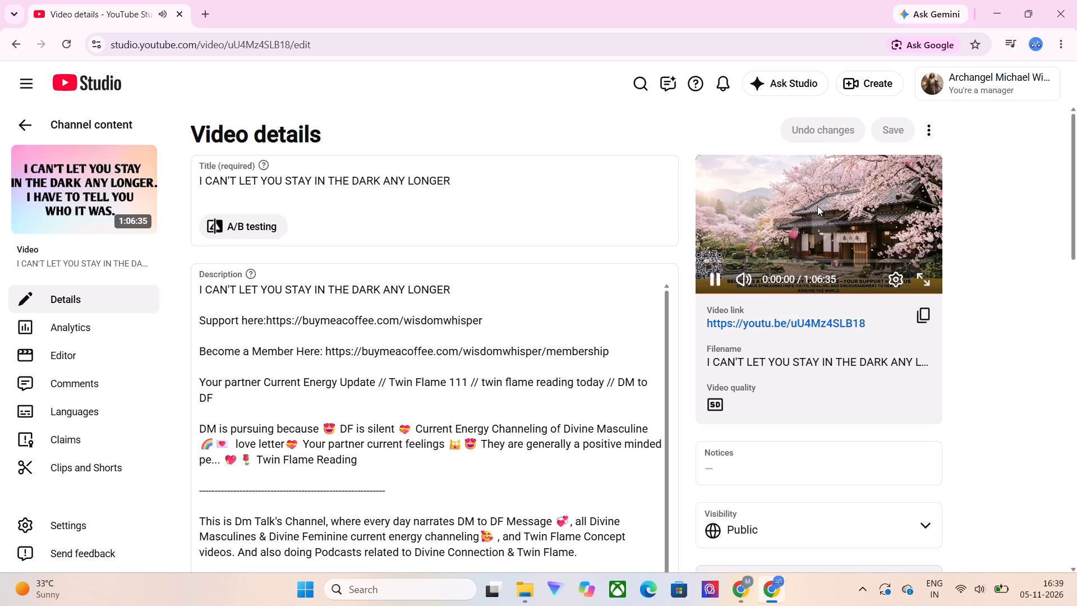
{"action": "left_click", "coordinate": [817, 206]}
{"action": "left_click", "coordinate": [933, 130]}
{"action": "left_click", "coordinate": [890, 164]}
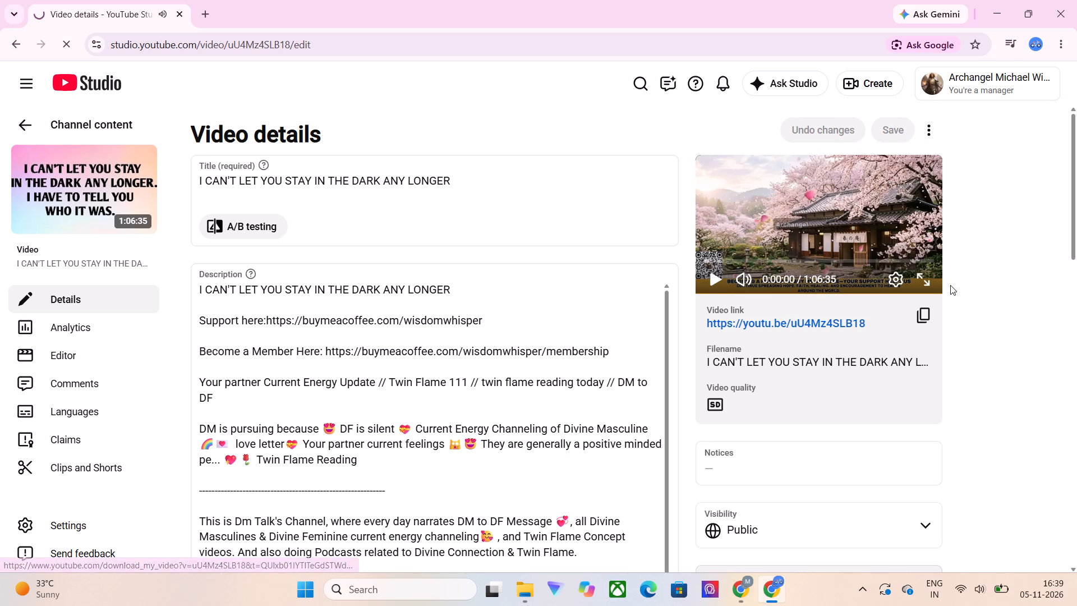
Copy the video's link, use it on the YouTube Thumbnail Grabber site to download the HD thumbnail image, and close the site.
{"action": "triple_click", "coordinate": [922, 322]}
{"action": "left_click", "coordinate": [210, 16]}
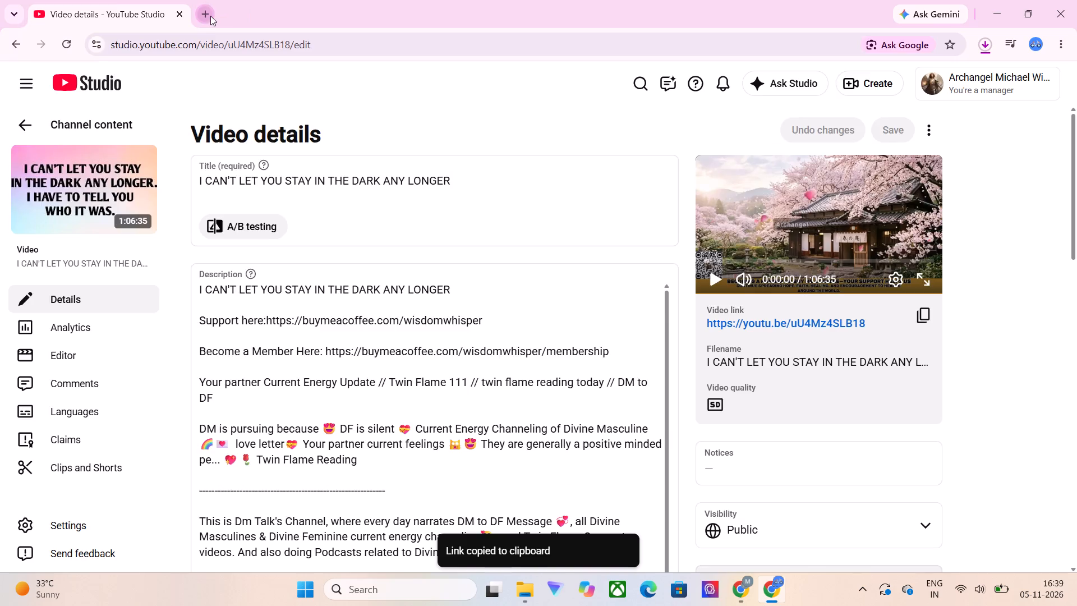
{"action": "left_click", "coordinate": [376, 282]}
{"action": "left_click", "coordinate": [409, 317]}
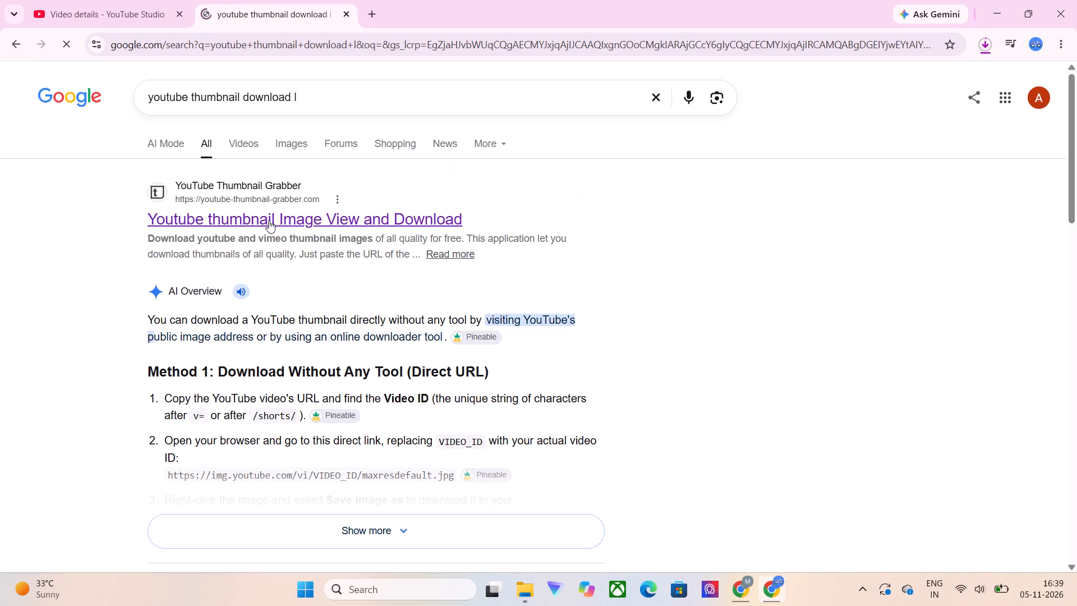
{"action": "left_click", "coordinate": [269, 221]}
{"action": "right_click", "coordinate": [416, 428]}
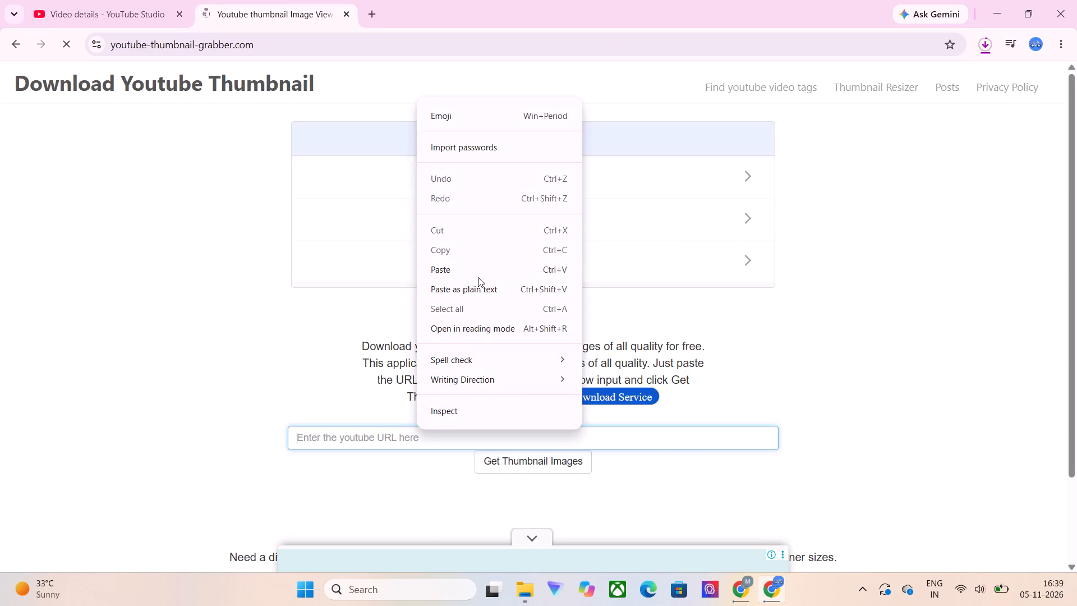
{"action": "left_click", "coordinate": [478, 268]}
{"action": "left_click", "coordinate": [528, 462]}
{"action": "scroll", "coordinate": [814, 324], "scroll_direction": "down", "scroll_amount": 3}
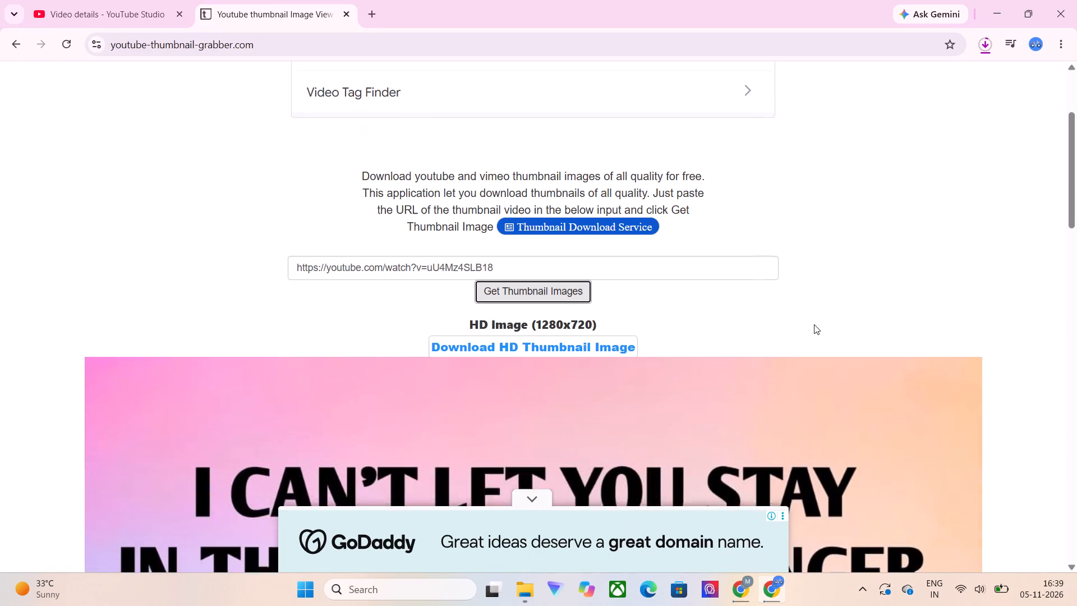
{"action": "left_click", "coordinate": [541, 304]}
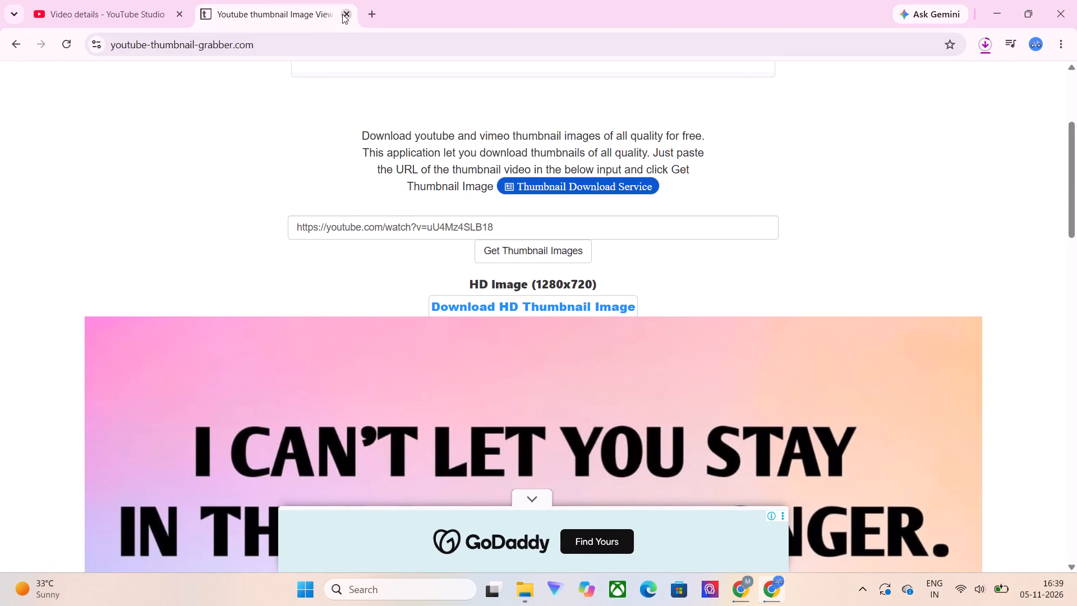
{"action": "left_click", "coordinate": [342, 14]}
Check the Downloads folder in File Explorer for the video and thumbnail files, and minimise its window.
{"action": "left_click", "coordinate": [531, 605]}
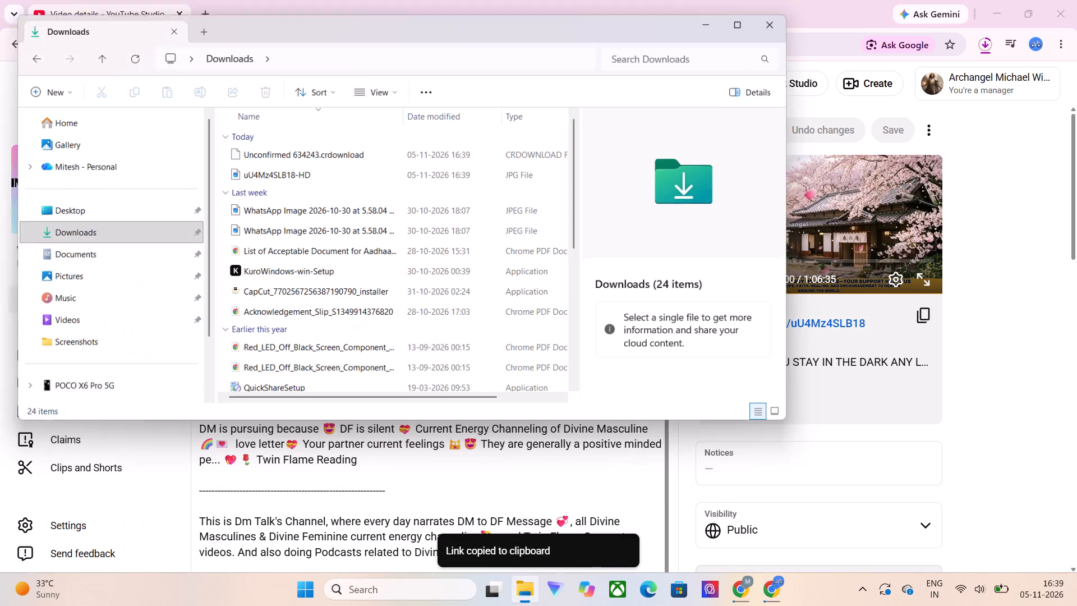
{"action": "scroll", "coordinate": [269, 321], "scroll_direction": "up", "scroll_amount": 1}
{"action": "left_click", "coordinate": [707, 6]}
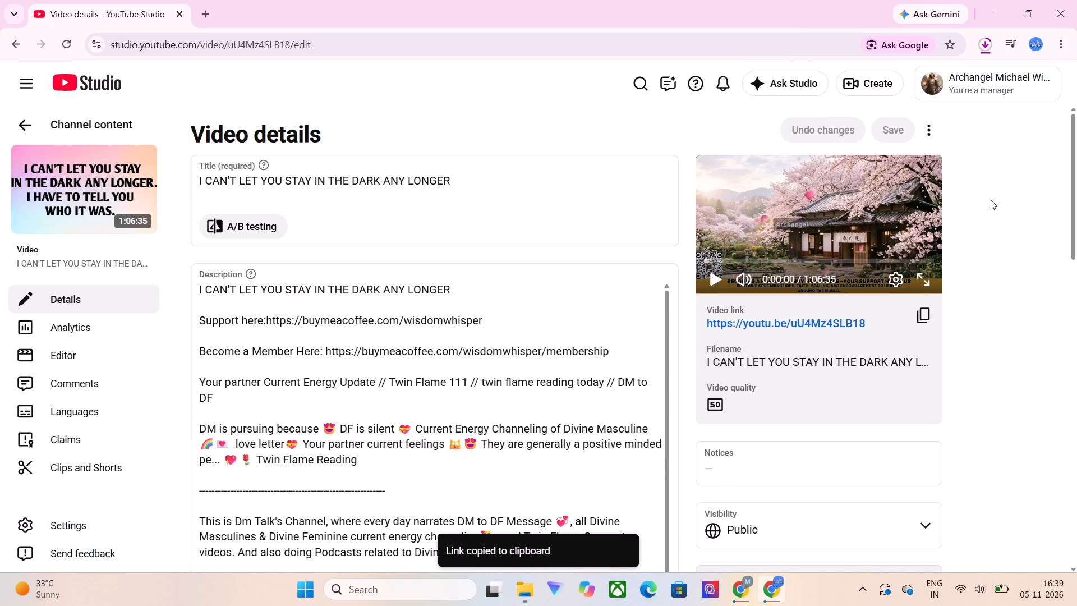
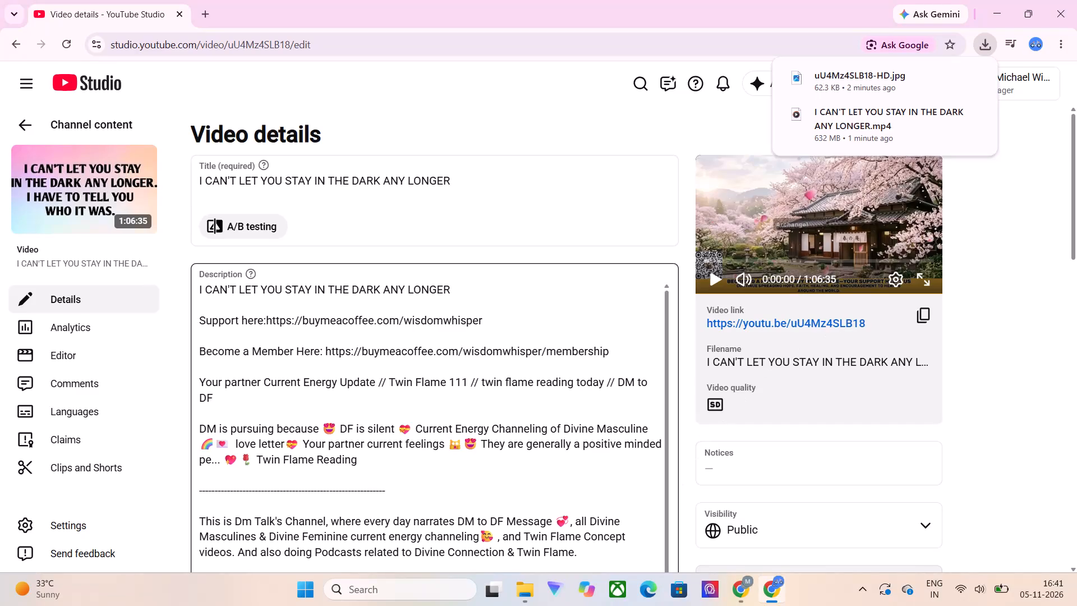
Recheck the Downloads folder in File Explorer for the saved video and thumbnail, then return to the video details page.
{"action": "left_click", "coordinate": [515, 588]}
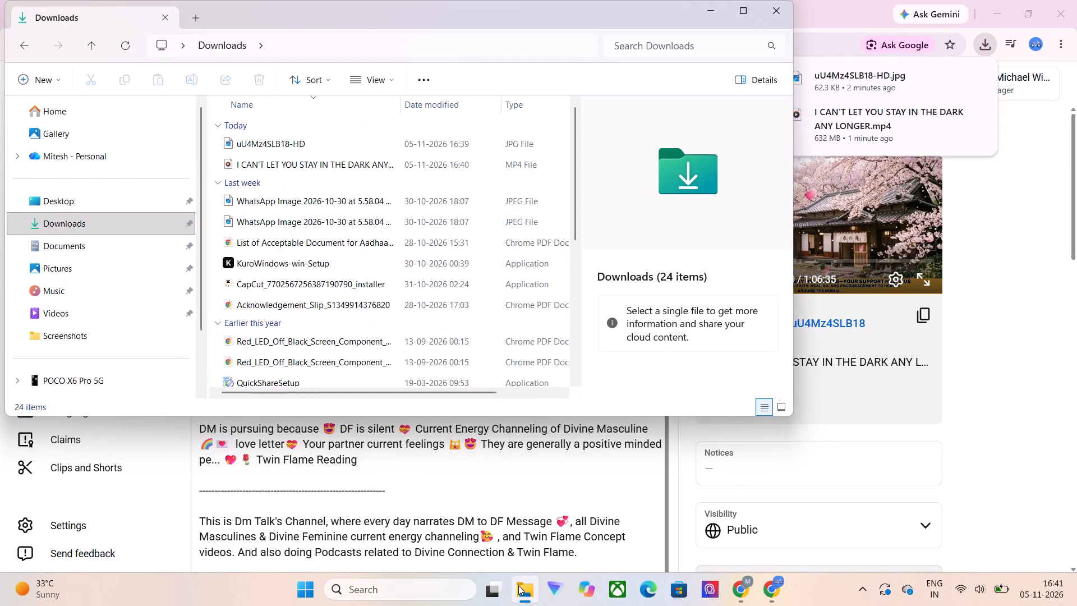
{"action": "left_click", "coordinate": [517, 590]}
{"action": "left_click", "coordinate": [981, 202]}
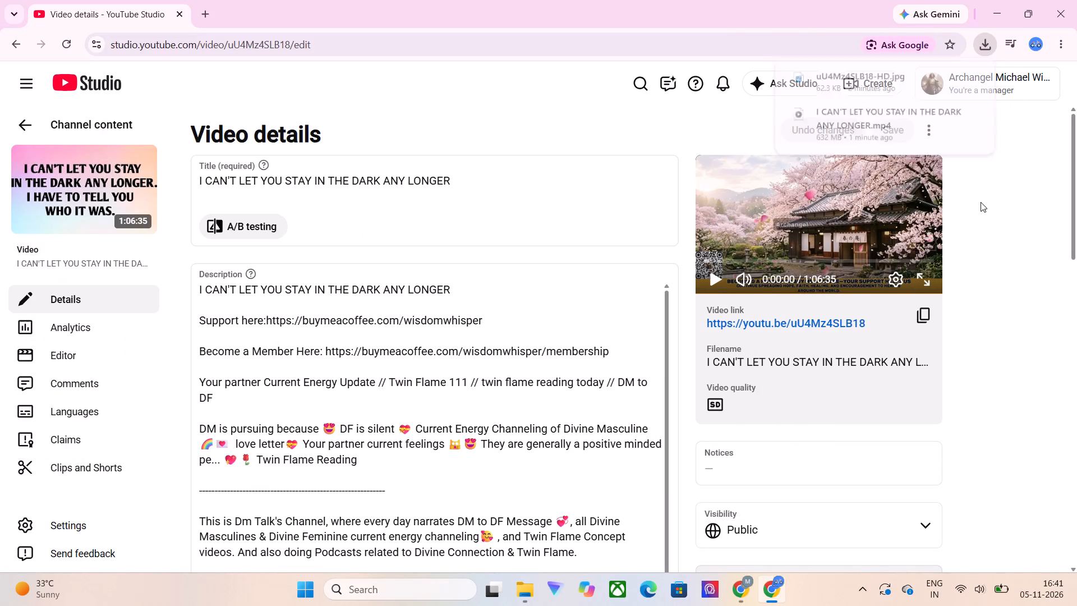
Permanently delete the video "I CAN'T LET YOU STAY IN THE DARK ANY LONGER" from the channel, acknowledging that deletion is permanent.
{"action": "left_click", "coordinate": [935, 132]}
{"action": "left_click", "coordinate": [880, 183]}
{"action": "left_click", "coordinate": [478, 353]}
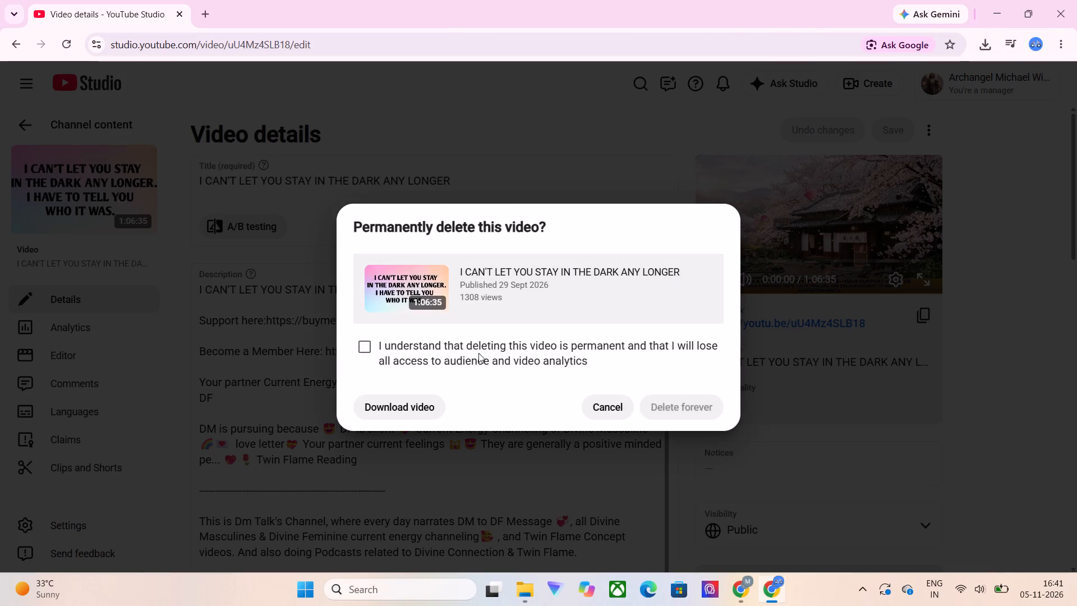
{"action": "left_click", "coordinate": [669, 403]}
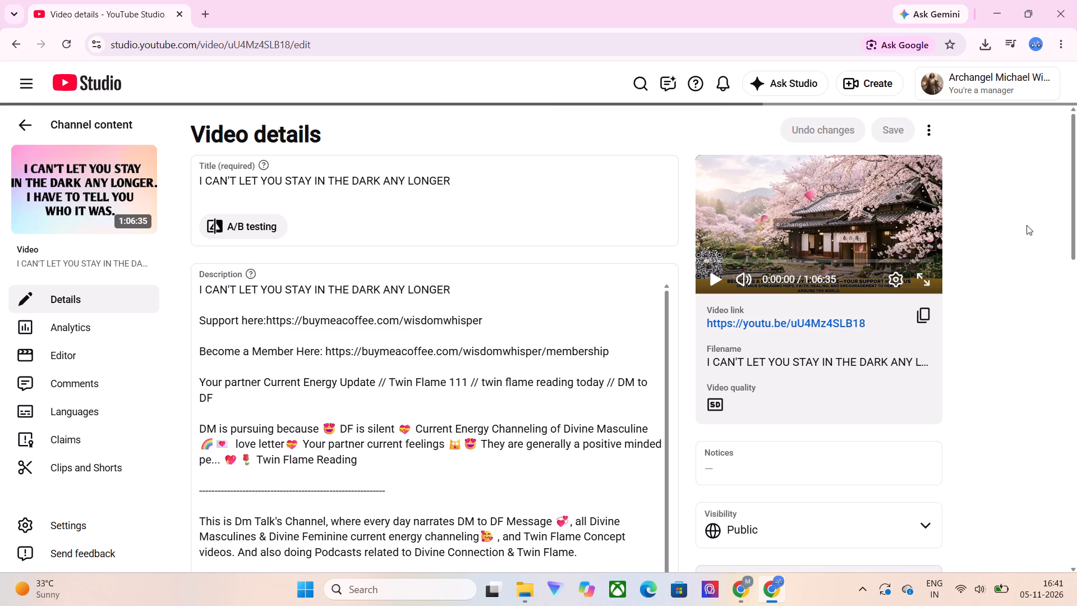
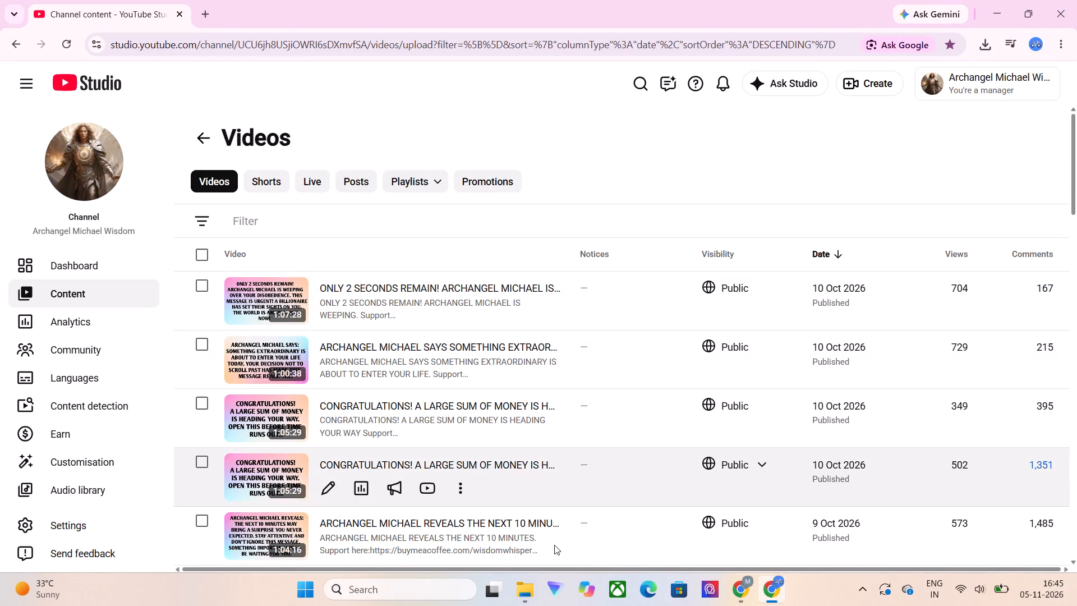
Reopen the bookmarked channel content page in a fresh tab, closing the old channel content tab.
{"action": "left_click", "coordinate": [207, 13]}
{"action": "left_click", "coordinate": [180, 13]}
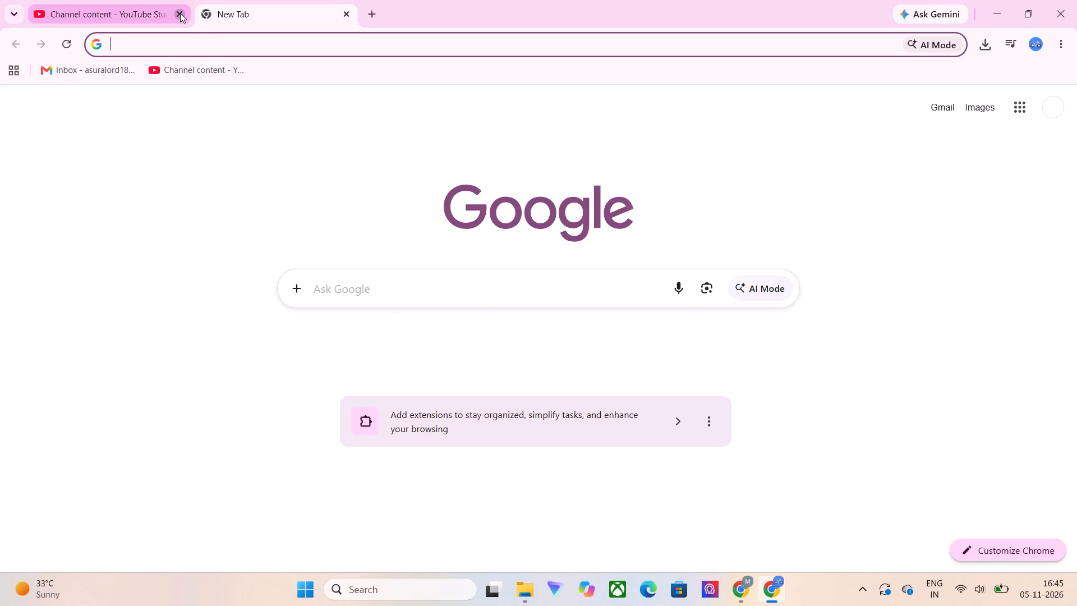
{"action": "left_click", "coordinate": [204, 65]}
Start a new video upload on Archangel Michael Wisdom using "I CAN'T LET YOU STAY IN THE DARK ANY LONGER" from Downloads.
{"action": "left_click", "coordinate": [531, 582]}
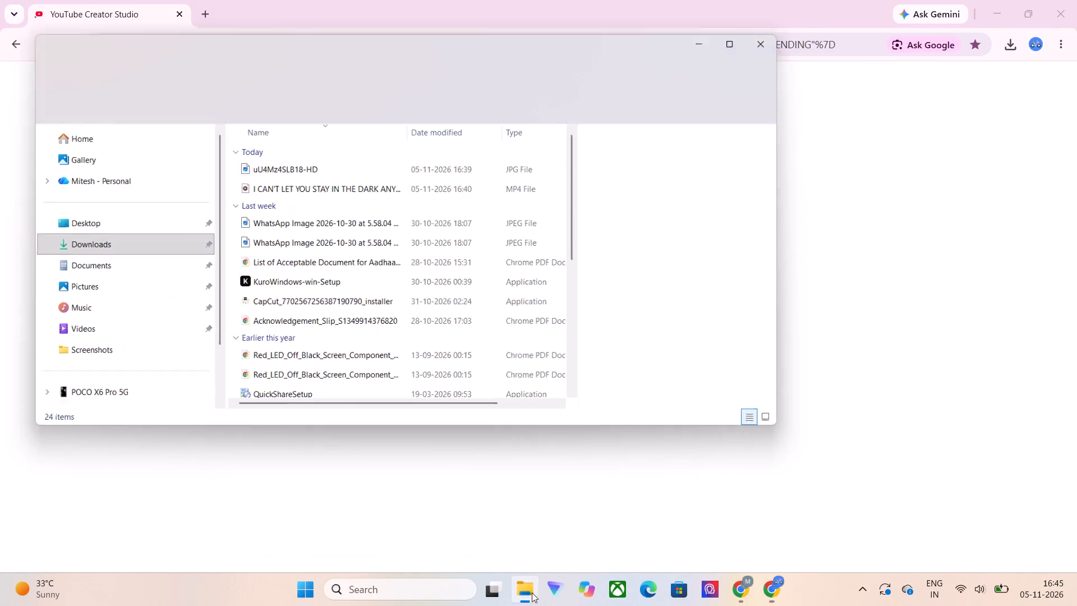
{"action": "left_click", "coordinate": [532, 593]}
{"action": "left_click", "coordinate": [871, 79]}
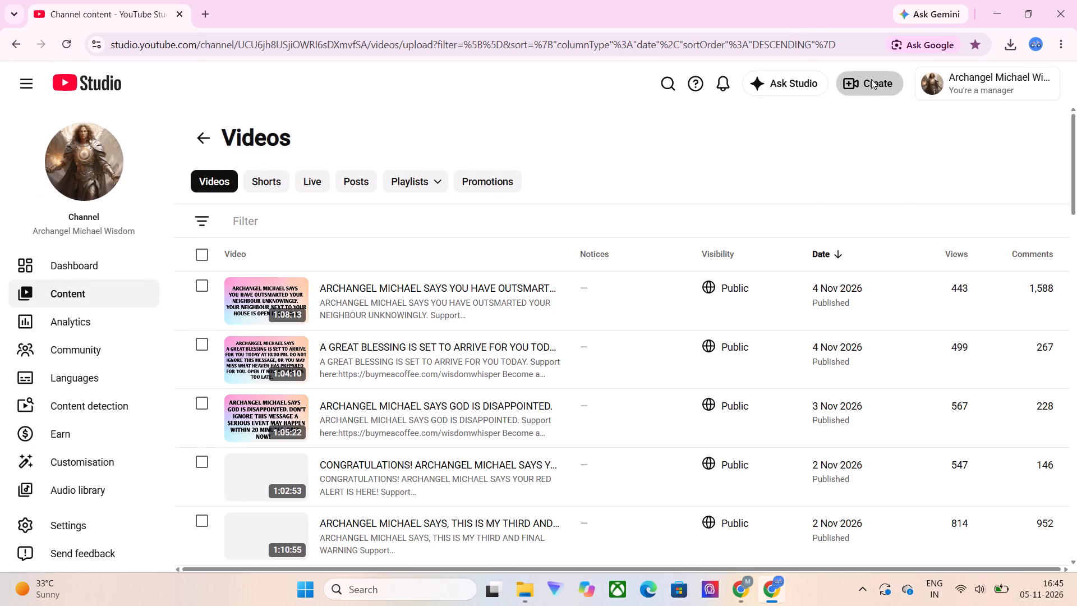
{"action": "left_click", "coordinate": [859, 106]}
{"action": "left_click", "coordinate": [522, 397]}
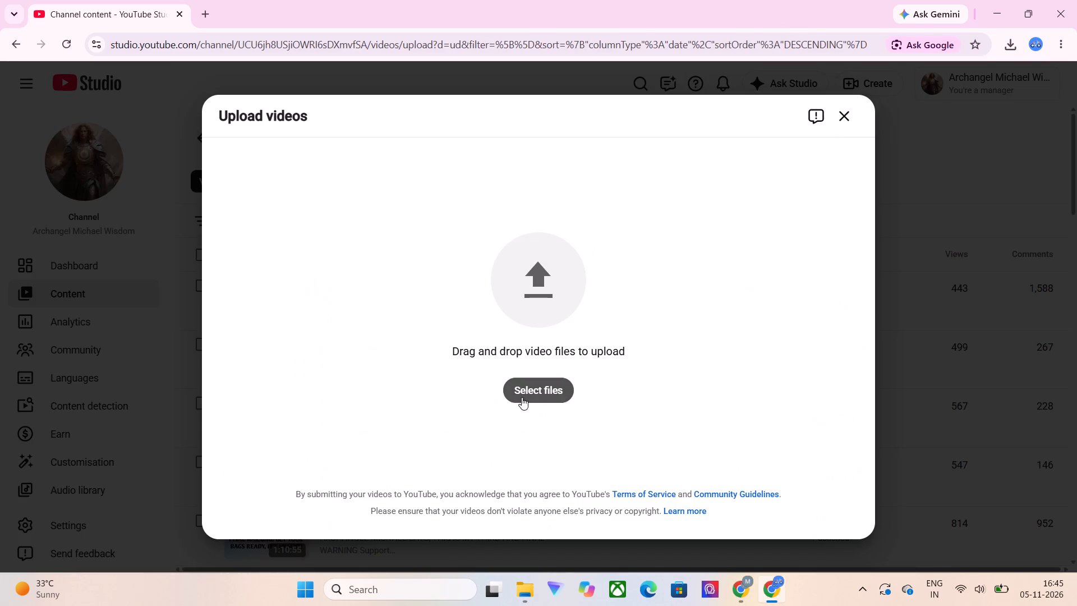
{"action": "double_click", "coordinate": [197, 119]}
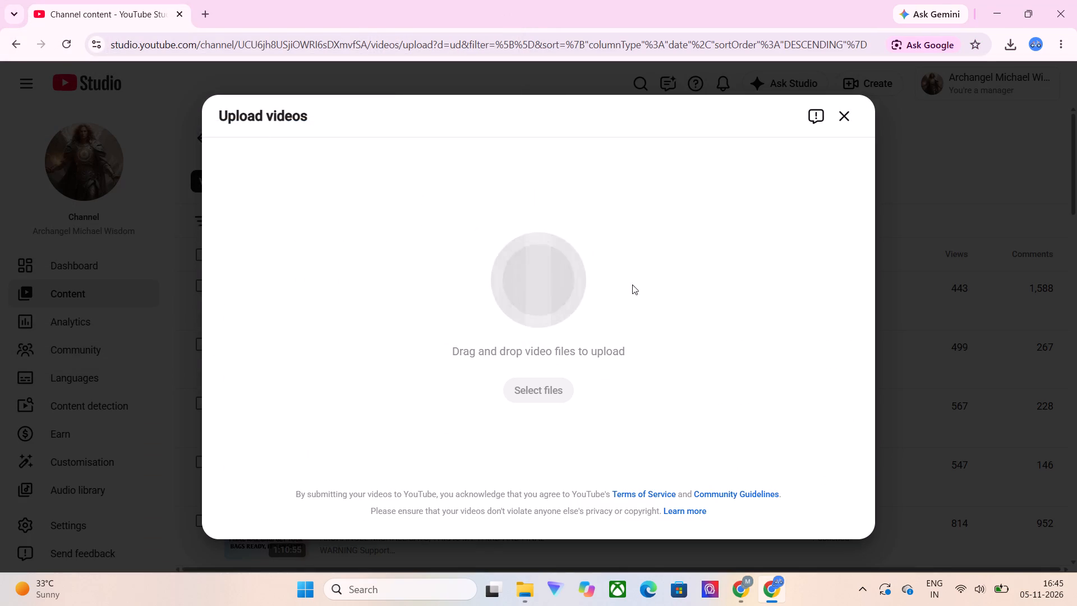
Add a full stop at the end of the uploaded video's title.
{"action": "left_click", "coordinate": [504, 261]}
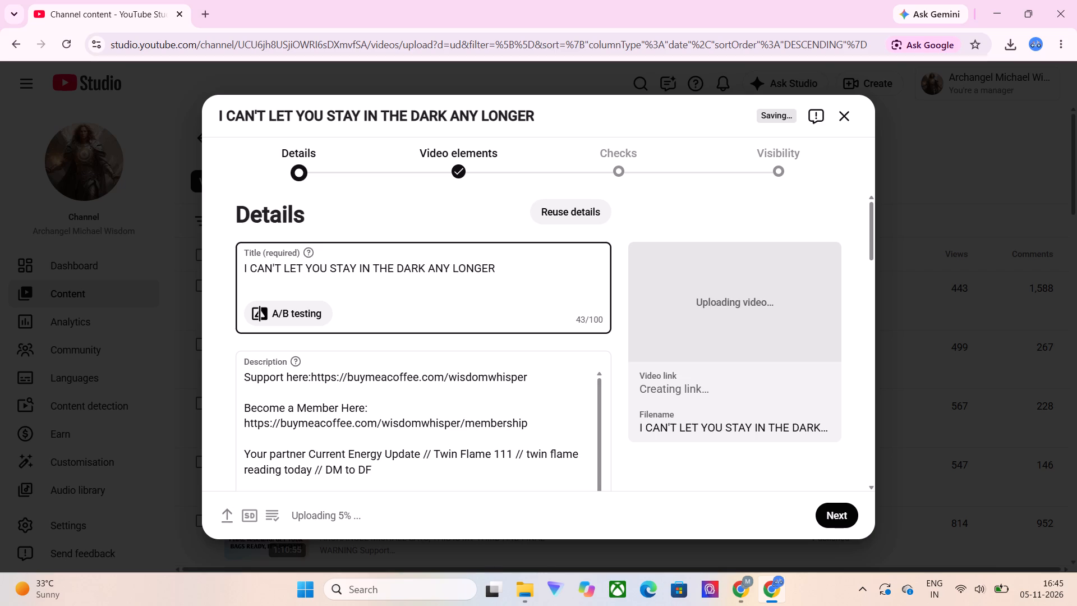
{"action": "key", "text": "period"}
Copy the full title to the start of the description, followed by a blank line before the support link.
{"action": "triple_click", "coordinate": [425, 271]}
{"action": "right_click", "coordinate": [425, 271]}
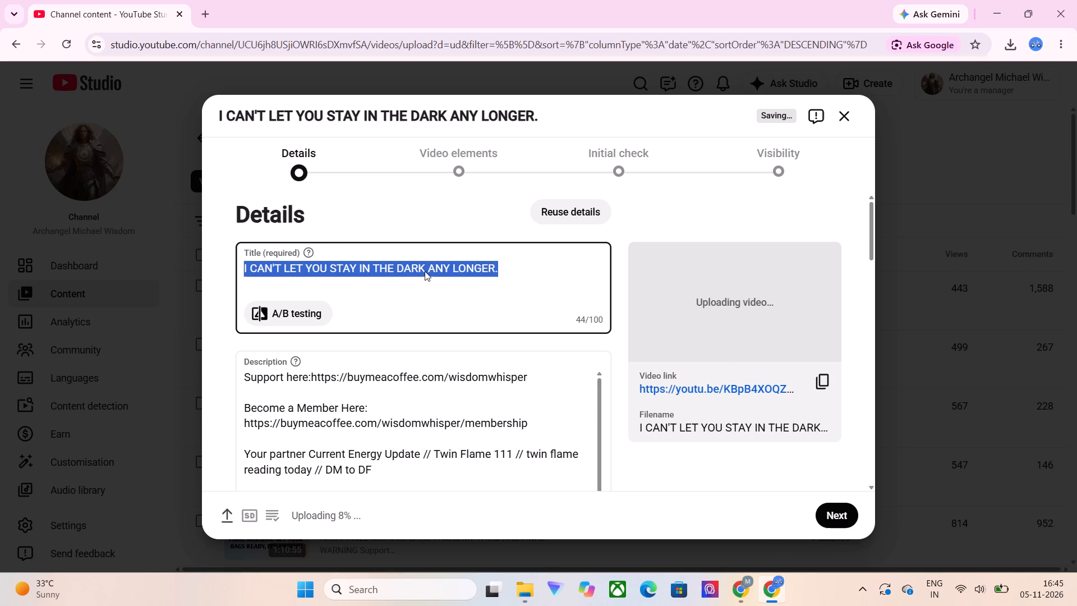
{"action": "left_click", "coordinate": [484, 317]}
{"action": "left_click", "coordinate": [247, 379]}
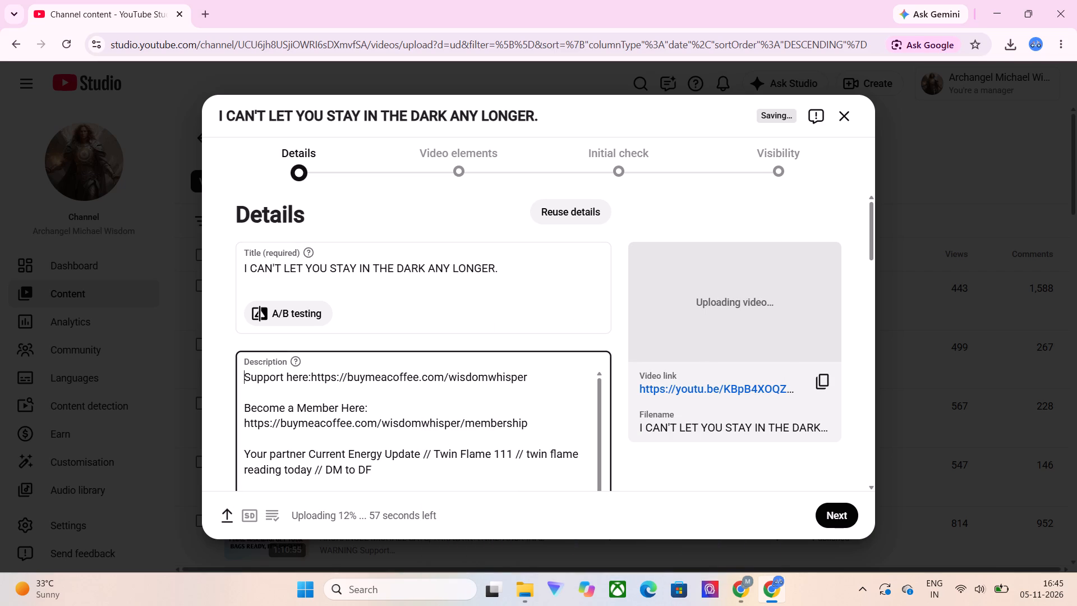
{"action": "key", "text": "ctrl+v"}
{"action": "key", "text": "Return"}
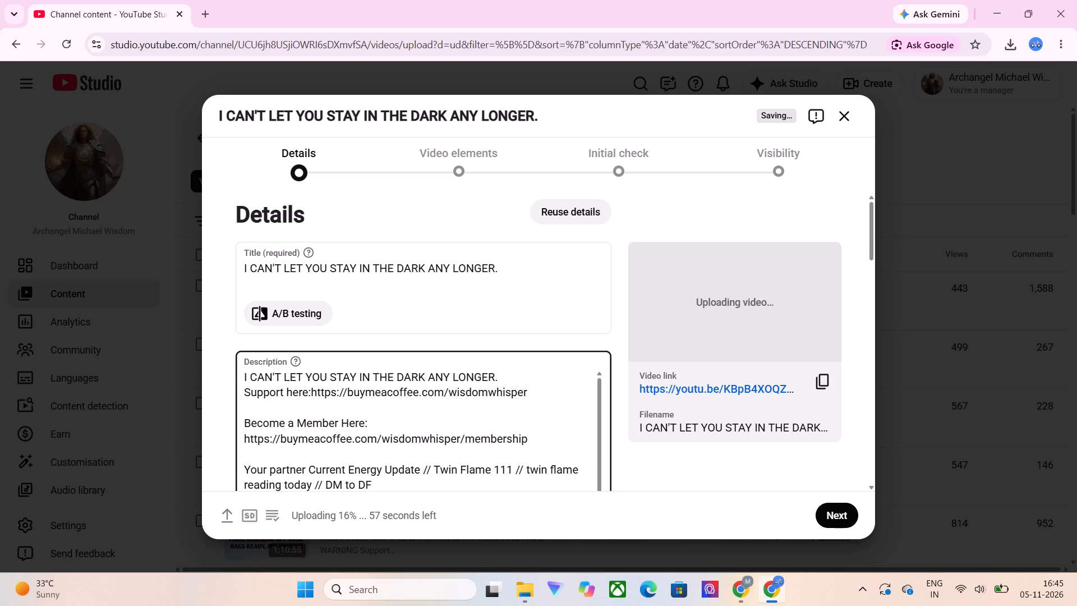
{"action": "key", "text": "Return"}
Upload the image uU4Mz4SLB18-HD from Downloads as the video's custom thumbnail.
{"action": "scroll", "coordinate": [619, 407], "scroll_direction": "down", "scroll_amount": 7}
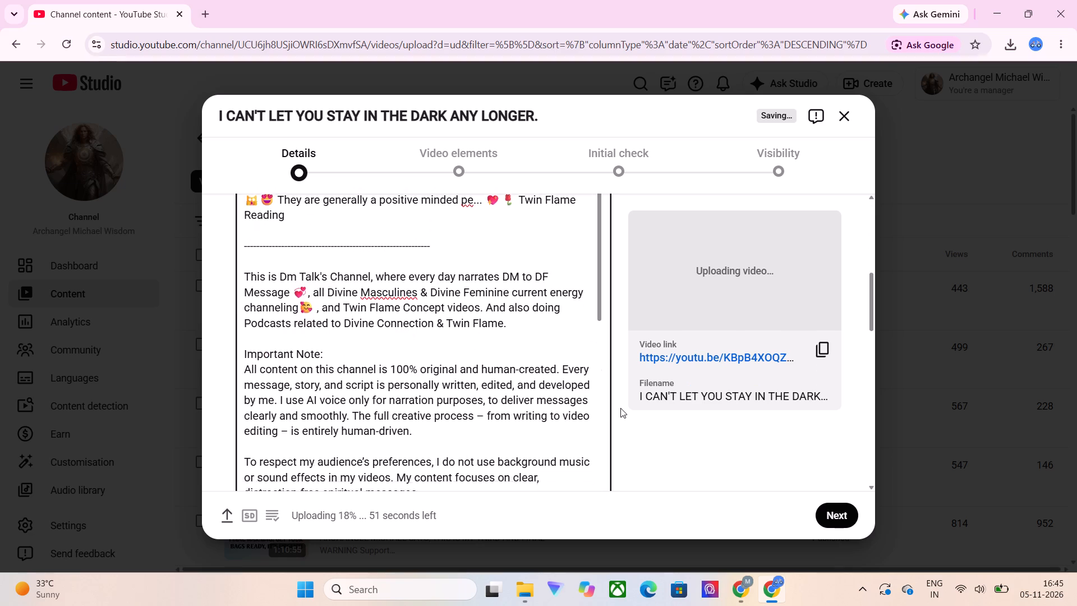
{"action": "scroll", "coordinate": [620, 408], "scroll_direction": "down", "scroll_amount": 3}
{"action": "left_click", "coordinate": [302, 453]}
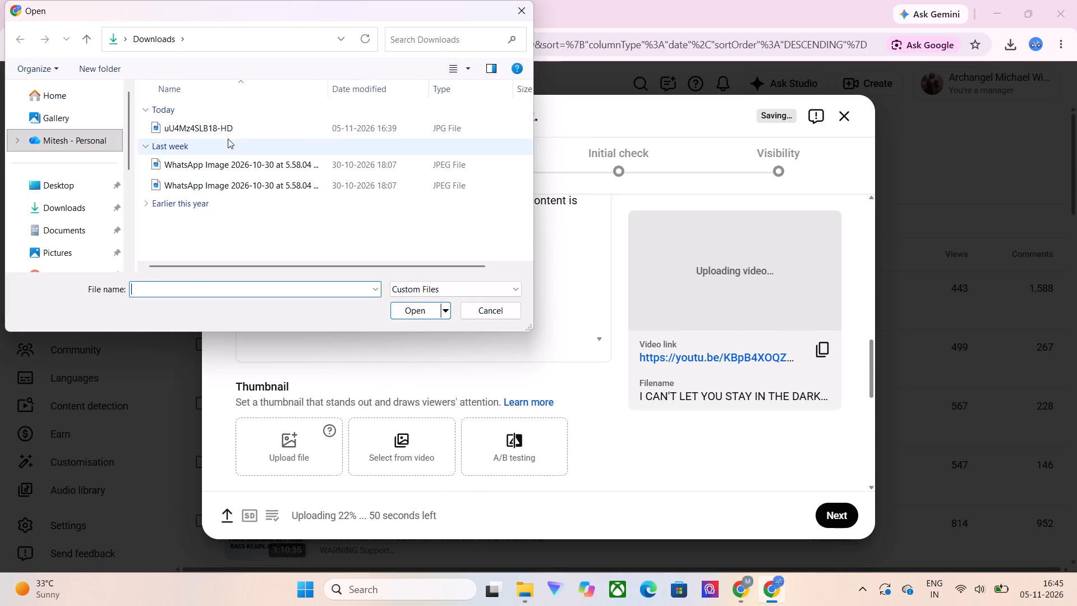
{"action": "double_click", "coordinate": [228, 135]}
Check the playlist choices and audience settings, then review the title and description again.
{"action": "scroll", "coordinate": [545, 447], "scroll_direction": "down", "scroll_amount": 4}
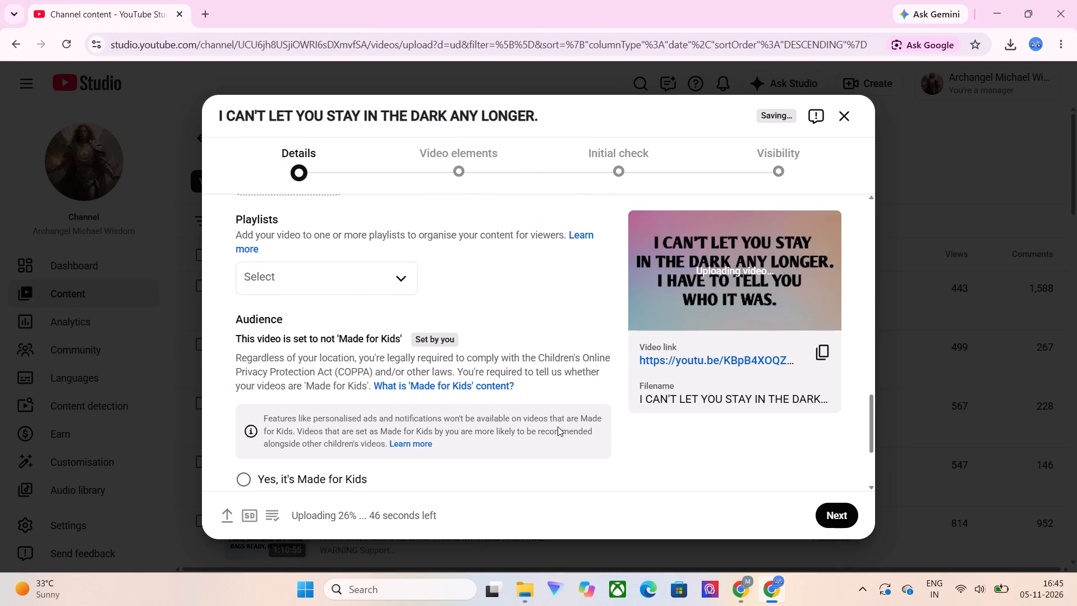
{"action": "left_click", "coordinate": [390, 276]}
{"action": "left_click", "coordinate": [486, 506]}
{"action": "scroll", "coordinate": [555, 406], "scroll_direction": "down", "scroll_amount": 2}
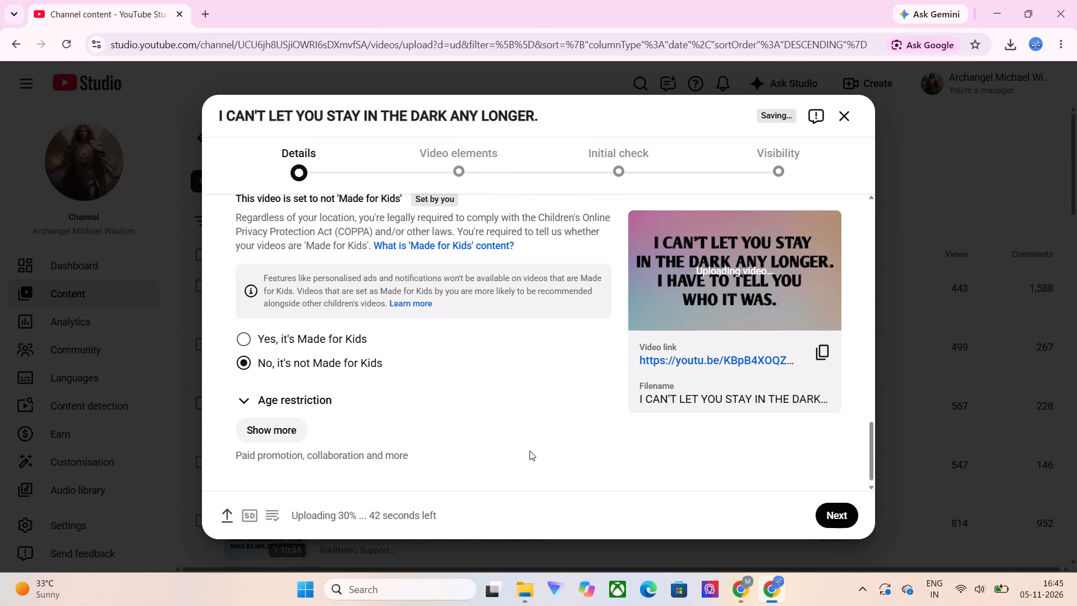
{"action": "scroll", "coordinate": [618, 470], "scroll_direction": "up", "scroll_amount": 19}
{"action": "scroll", "coordinate": [567, 460], "scroll_direction": "up", "scroll_amount": 3}
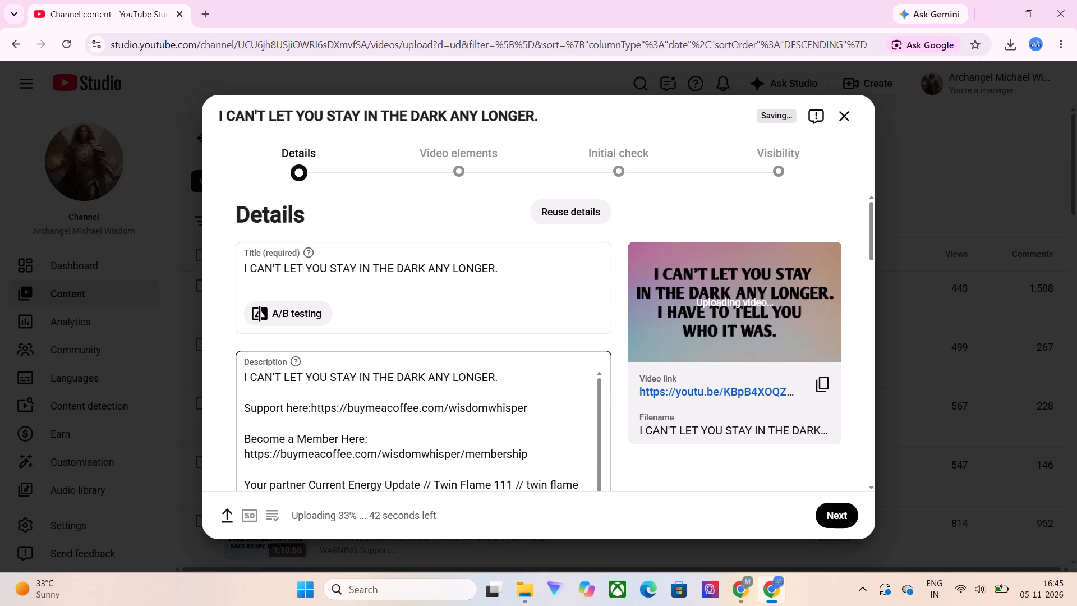
Proceed through the video elements and initial check stages and set the video's visibility to Unlisted.
{"action": "left_click", "coordinate": [830, 515]}
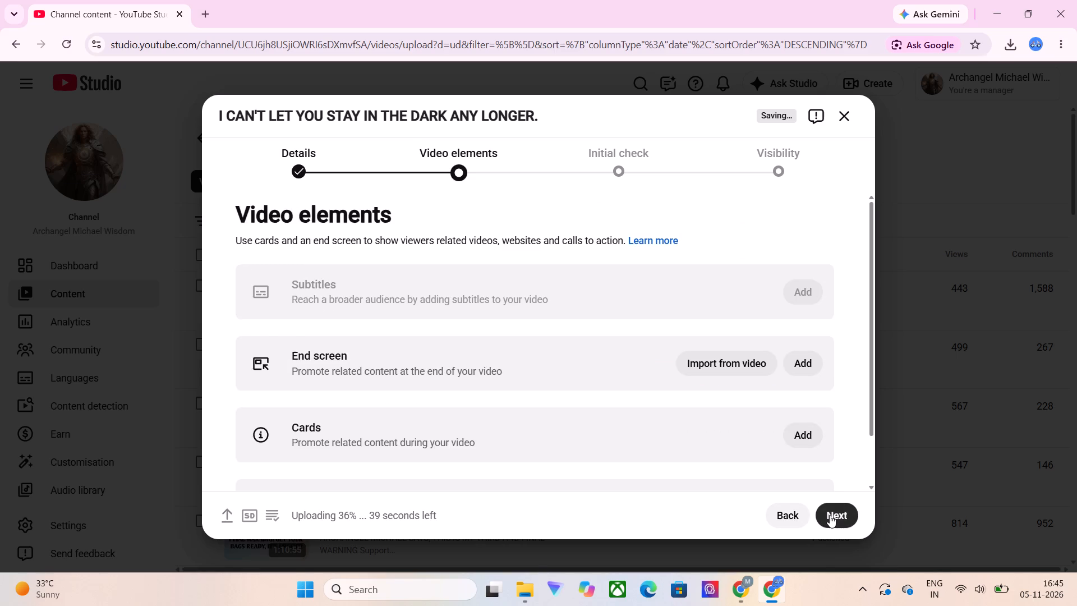
{"action": "left_click", "coordinate": [830, 515]}
{"action": "left_click", "coordinate": [830, 515]}
{"action": "left_click", "coordinate": [276, 352]}
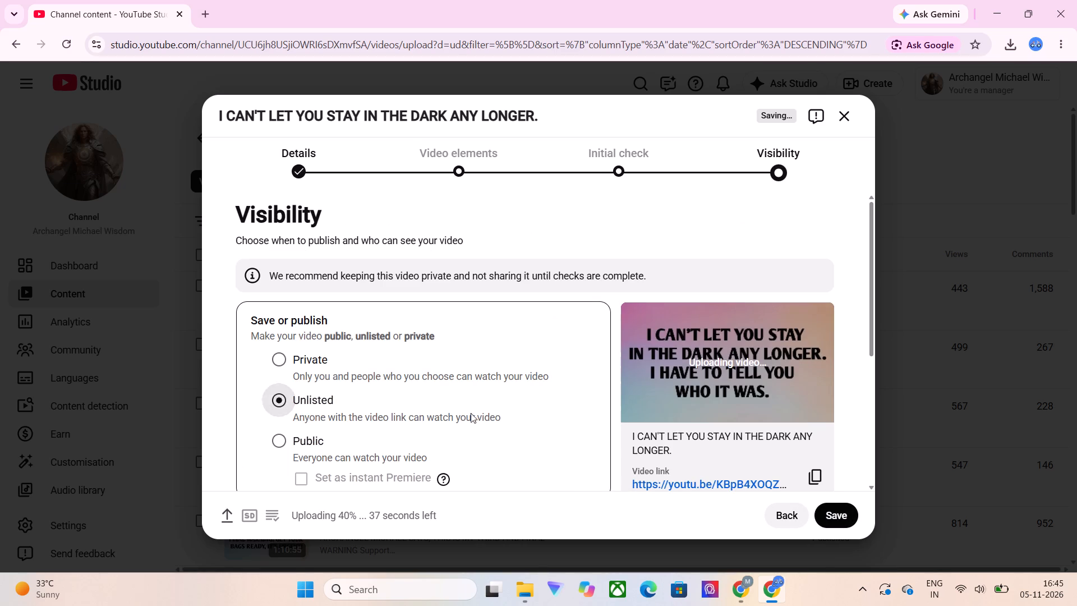
{"action": "scroll", "coordinate": [848, 475], "scroll_direction": "down", "scroll_amount": 5}
{"action": "scroll", "coordinate": [852, 479], "scroll_direction": "up", "scroll_amount": 4}
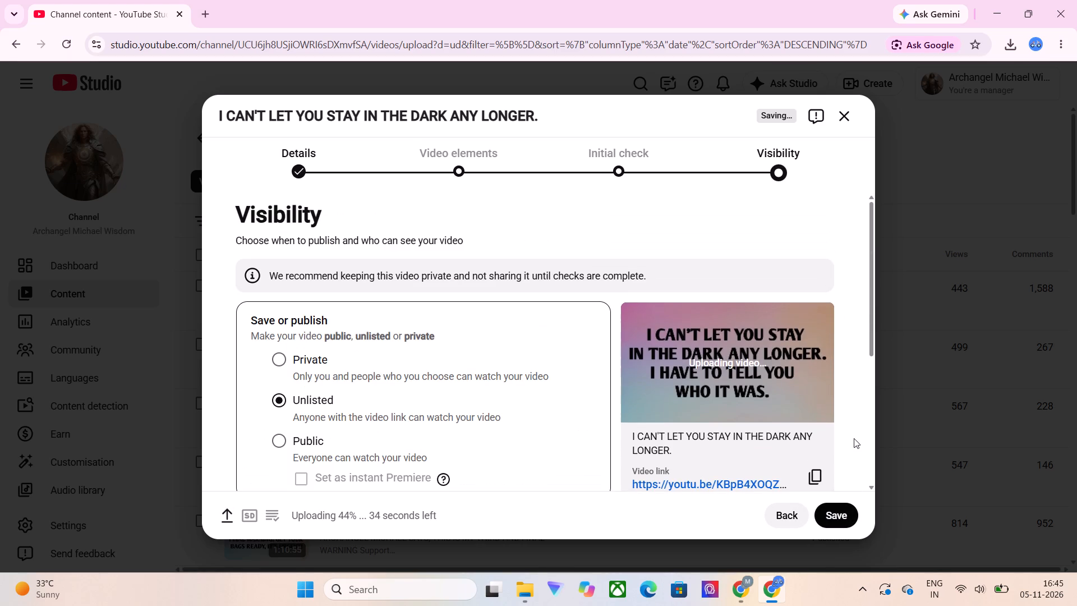
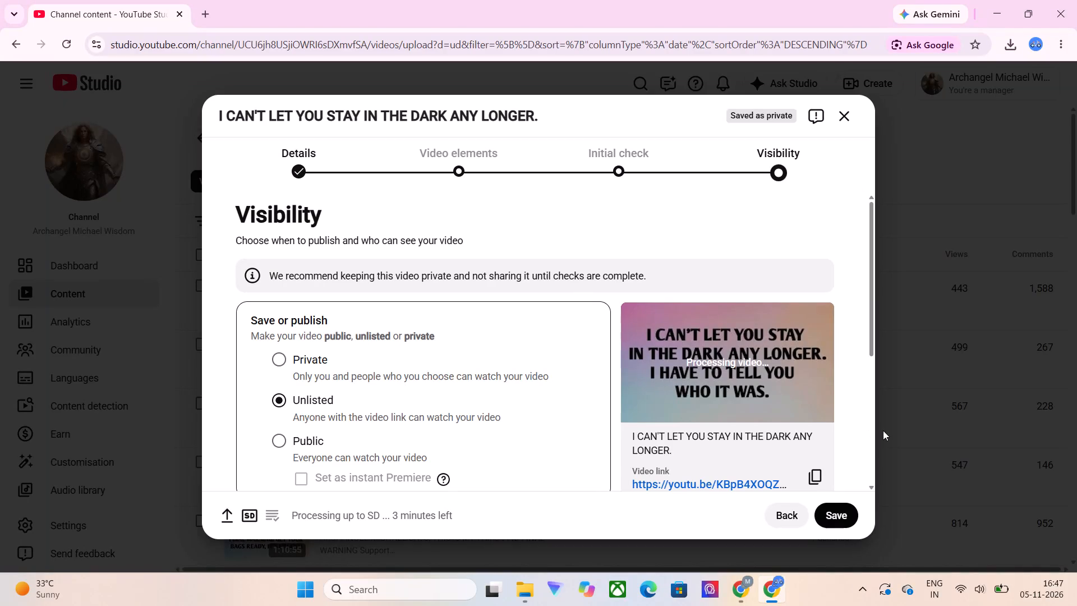
Save the upload with its Unlisted visibility.
{"action": "scroll", "coordinate": [845, 410], "scroll_direction": "down", "scroll_amount": 5}
{"action": "scroll", "coordinate": [845, 423], "scroll_direction": "up", "scroll_amount": 5}
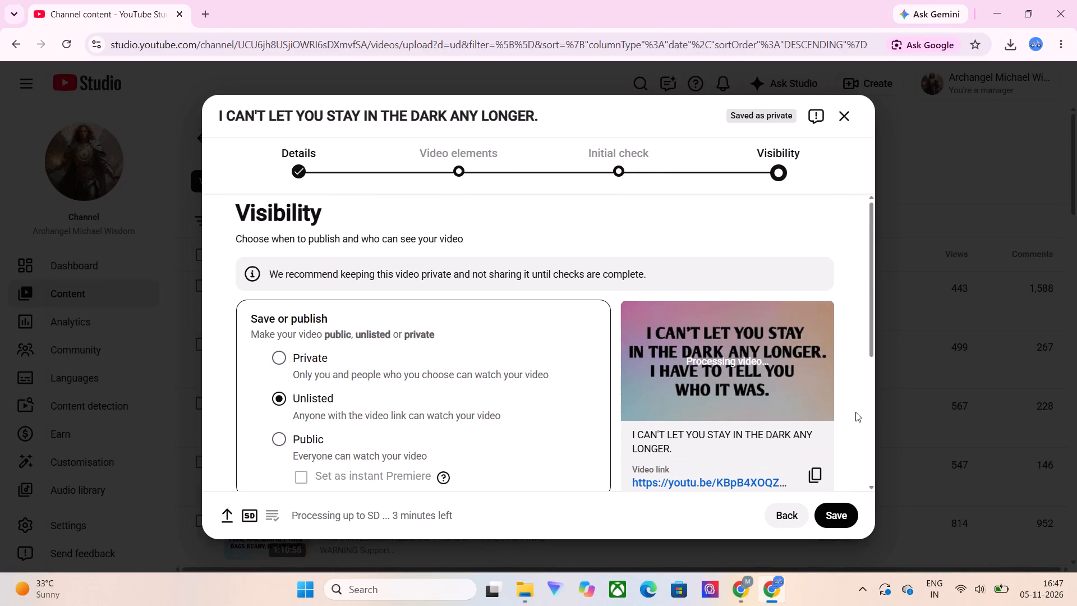
{"action": "left_click", "coordinate": [837, 513]}
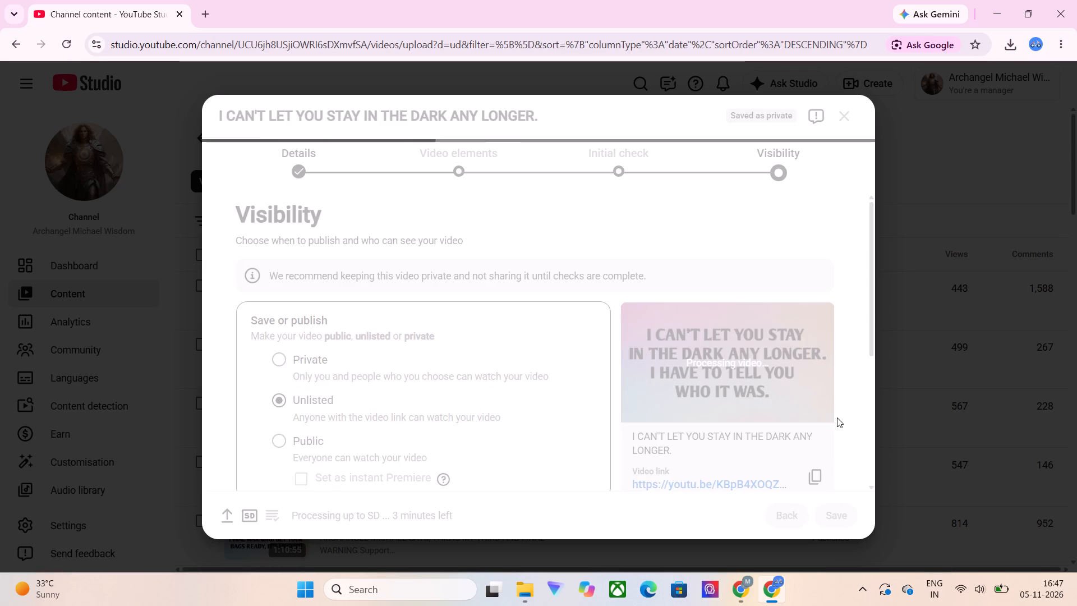
{"action": "left_click", "coordinate": [564, 379]}
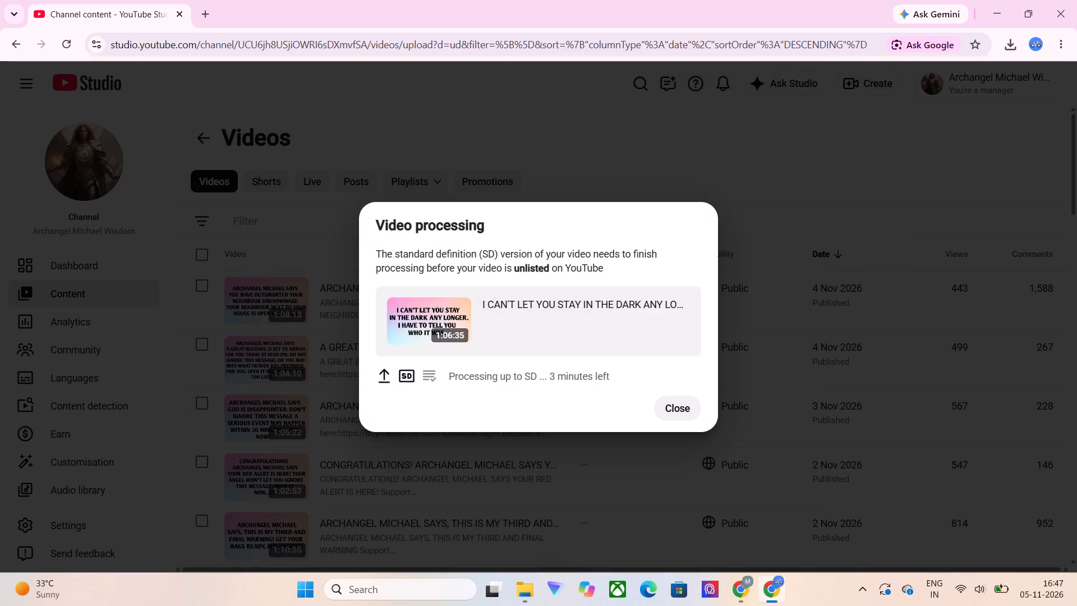
Reload the channel's video list and open the details of the video "I CAN'T LET YOU STAY IN THE DARK ANY LONGER.".
{"action": "left_click", "coordinate": [56, 47]}
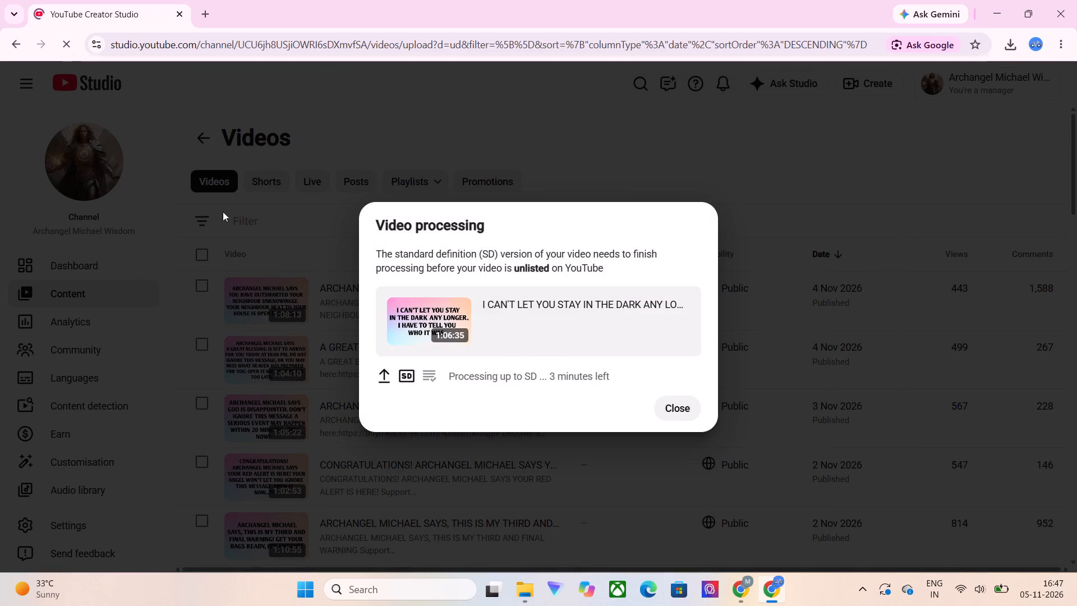
{"action": "left_click", "coordinate": [837, 109]}
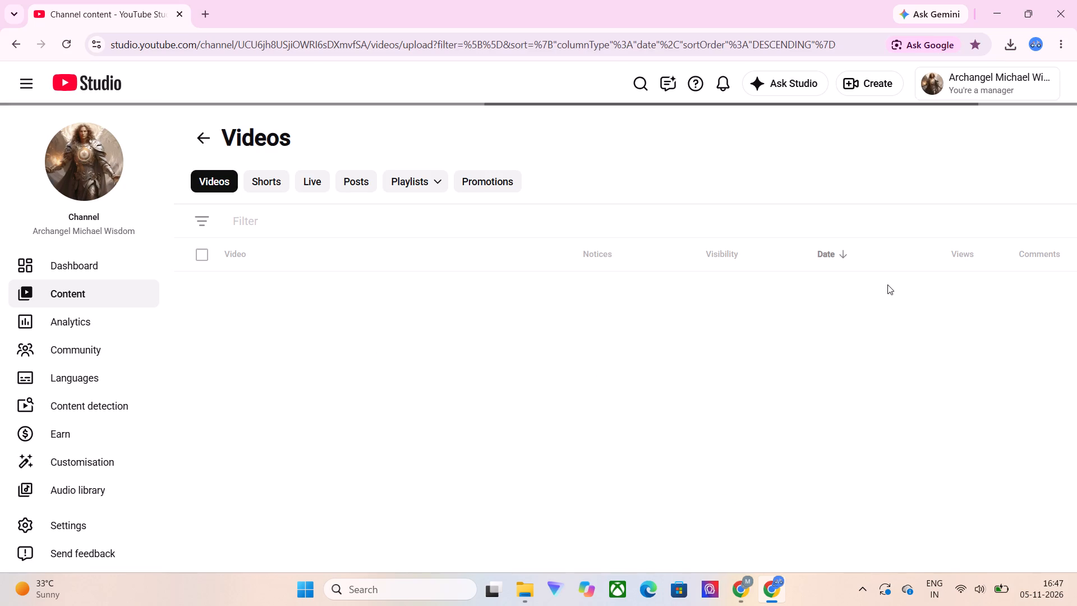
{"action": "left_click", "coordinate": [312, 317]}
{"action": "left_click", "coordinate": [326, 311]}
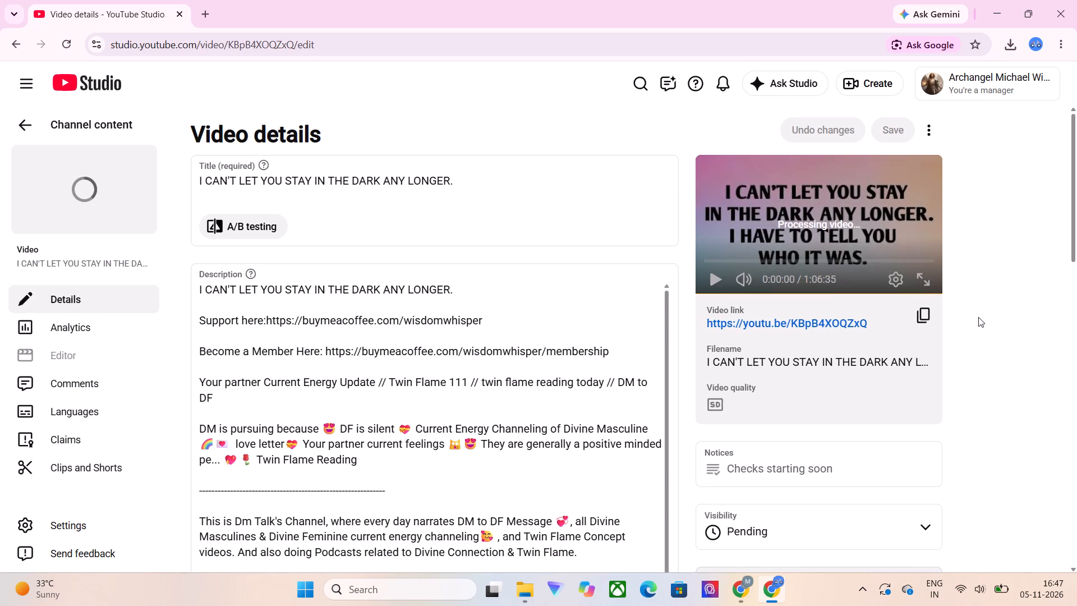
Briefly play and pause the uploaded video's preview to check its playback.
{"action": "left_click", "coordinate": [537, 594]}
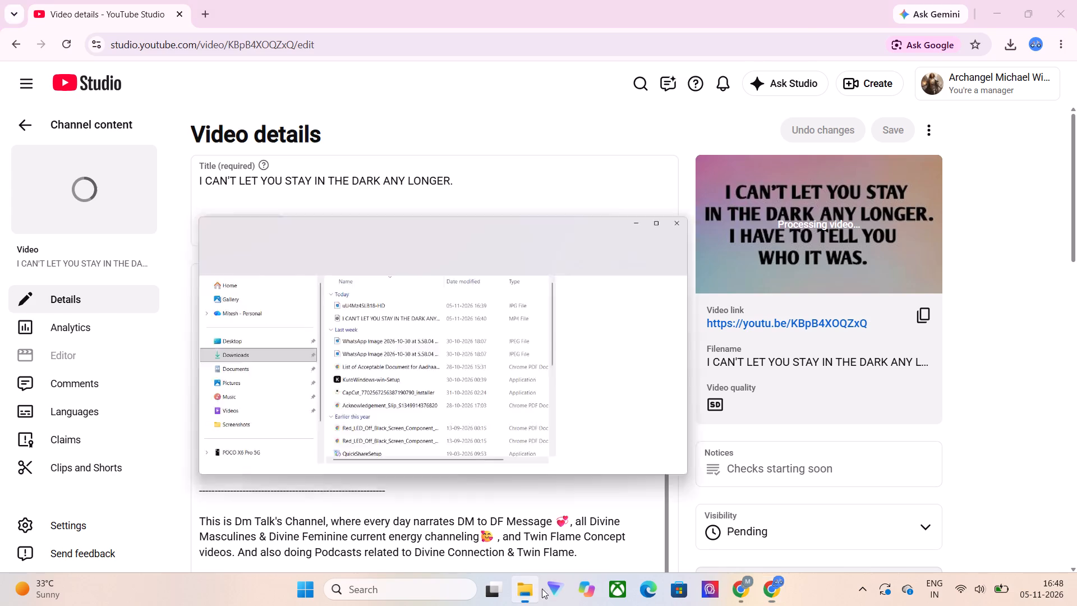
{"action": "left_click", "coordinate": [704, 10]}
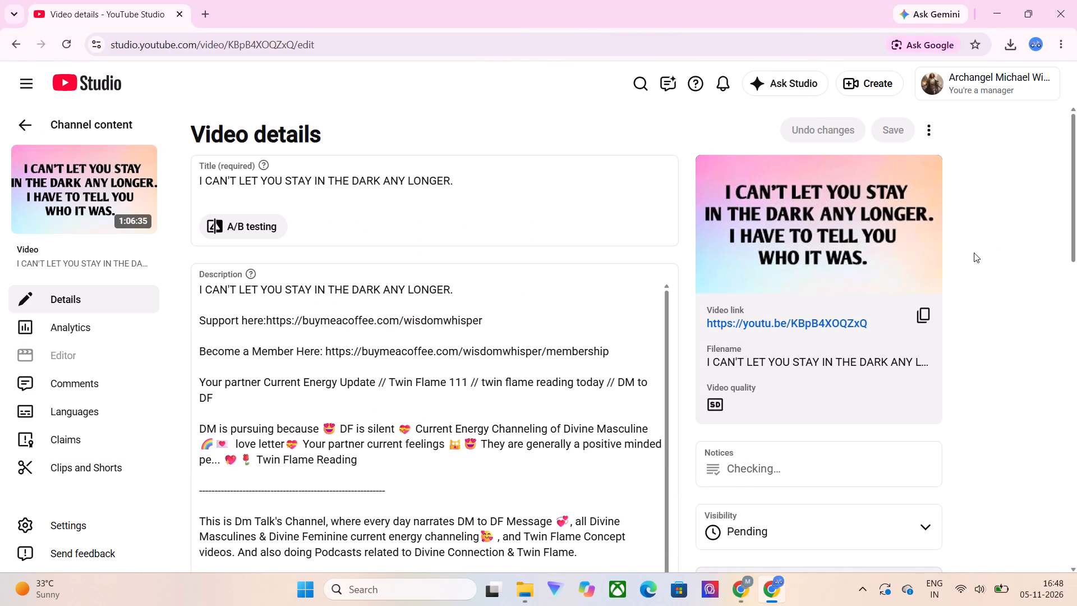
{"action": "left_click", "coordinate": [806, 235]}
{"action": "left_click", "coordinate": [821, 232]}
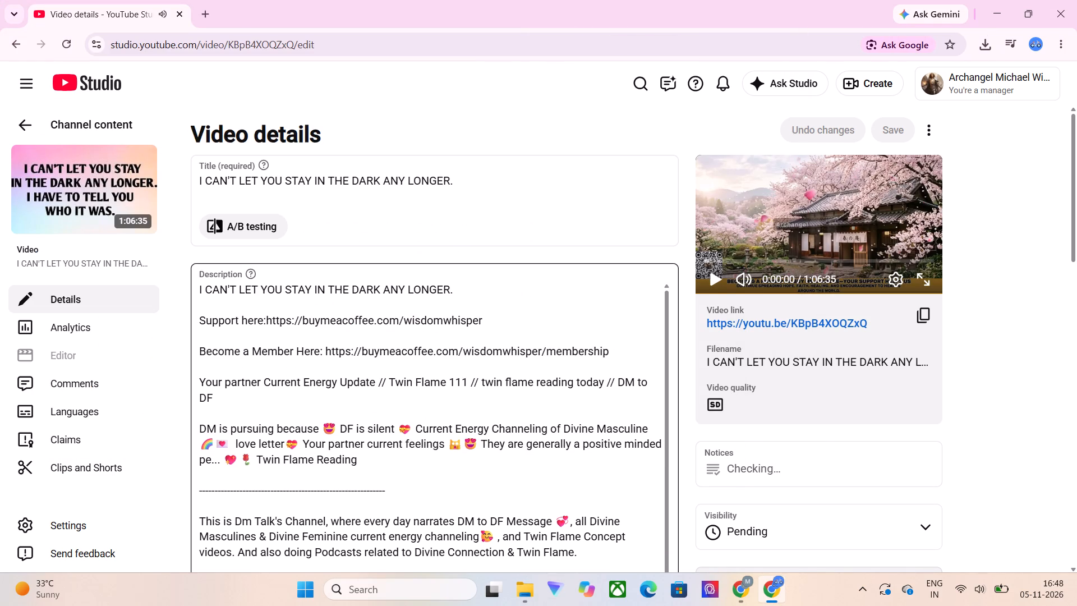
Delete the image uU4Mz4SLB18-HD and the "I CAN'T LET YOU STAY IN THE DARK ANY LONGER" MP4 file from the Downloads folder.
{"action": "left_click", "coordinate": [526, 604]}
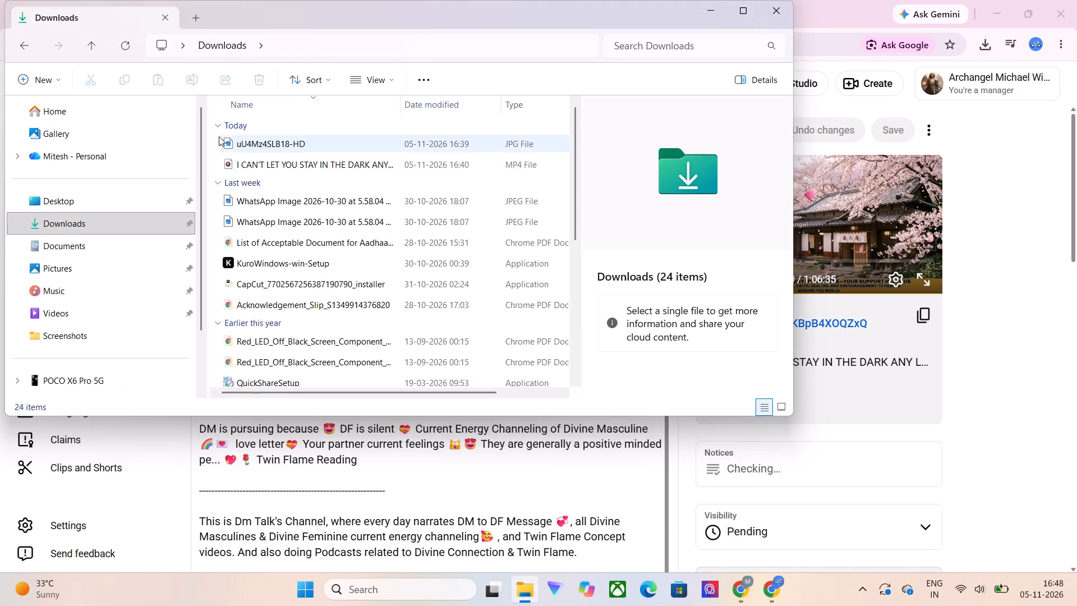
{"action": "left_click_drag", "start_coordinate": [215, 145], "coordinate": [274, 160]}
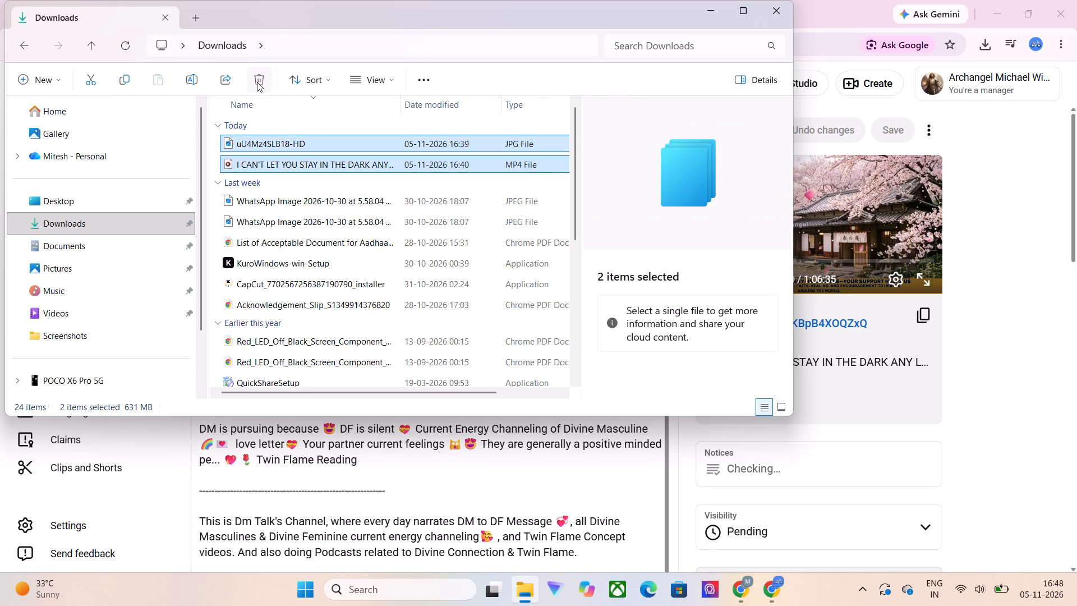
{"action": "left_click", "coordinate": [257, 82]}
{"action": "left_click", "coordinate": [723, 6]}
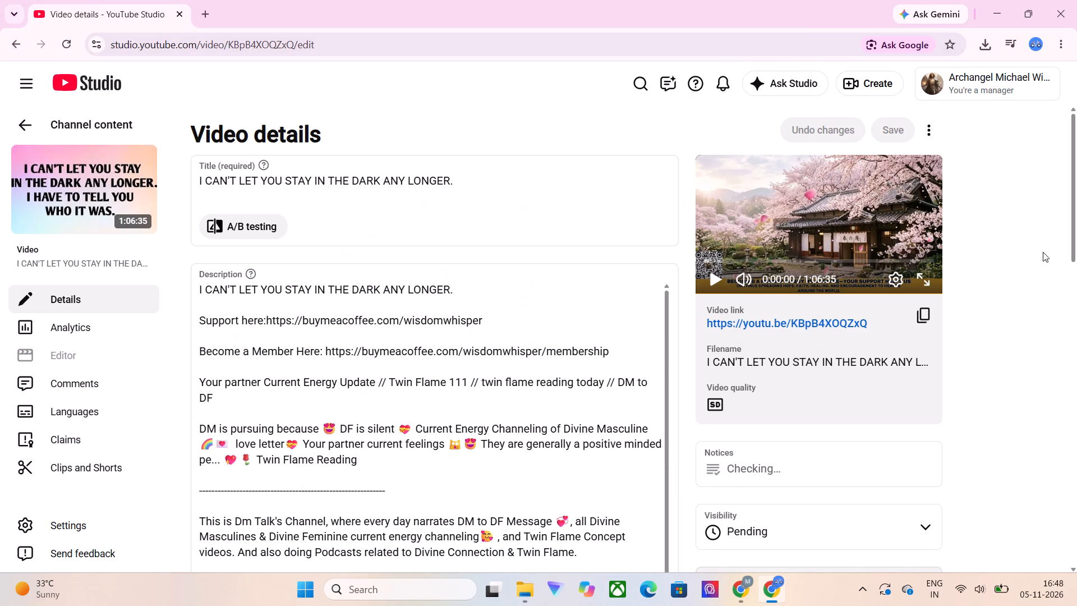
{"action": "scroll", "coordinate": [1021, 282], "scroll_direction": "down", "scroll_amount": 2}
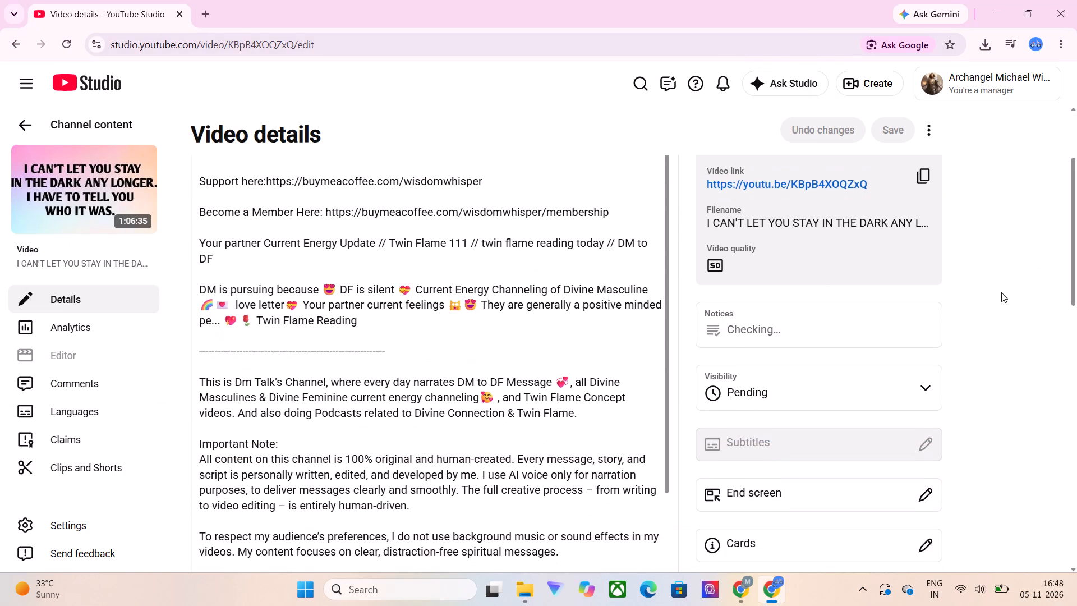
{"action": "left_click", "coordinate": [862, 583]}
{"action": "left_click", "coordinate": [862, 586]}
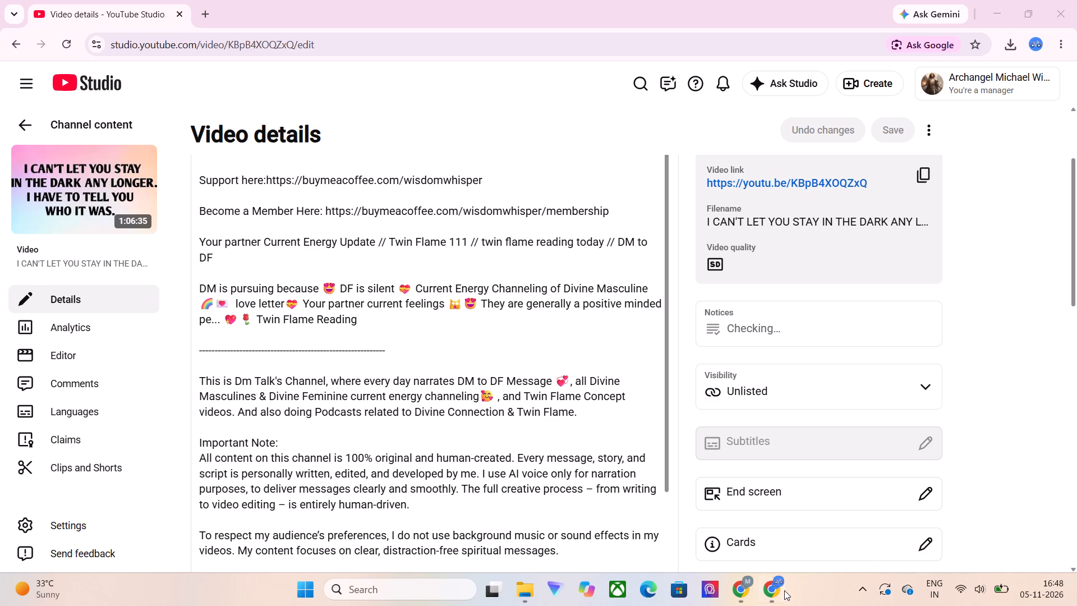
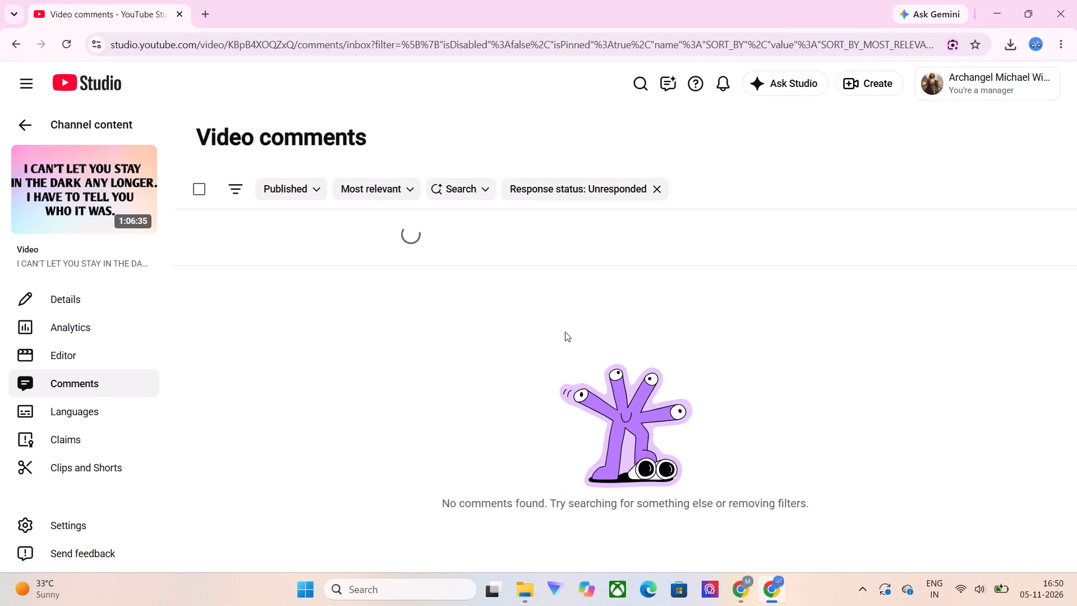
Pin the channel's newly added buymeacoffee.com/wisdomwhisper donation comment on the video.
{"action": "left_click", "coordinate": [546, 403]}
{"action": "left_click", "coordinate": [560, 430]}
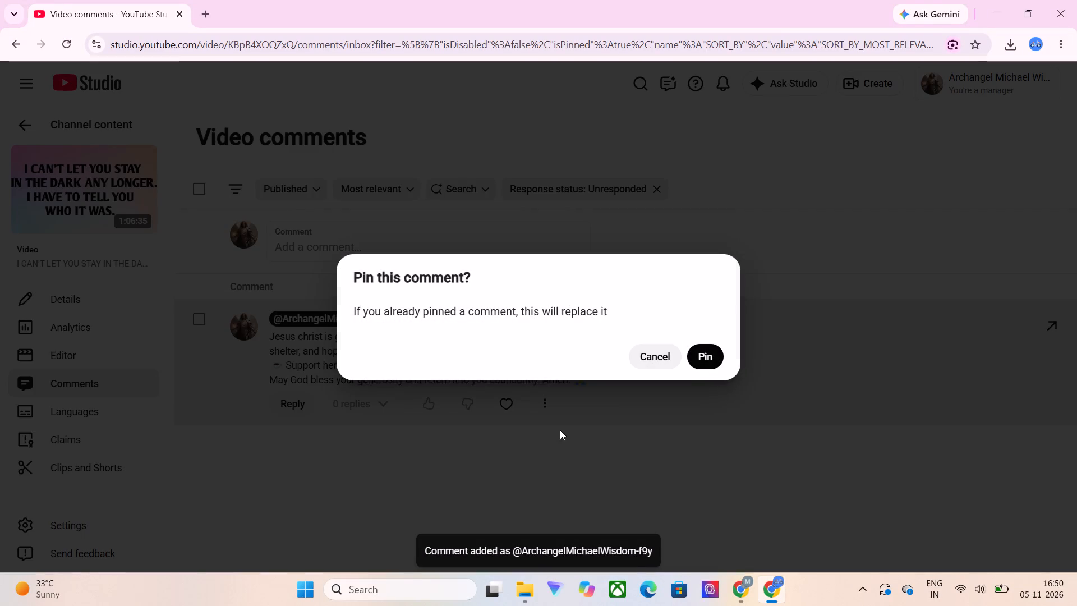
{"action": "left_click", "coordinate": [694, 356]}
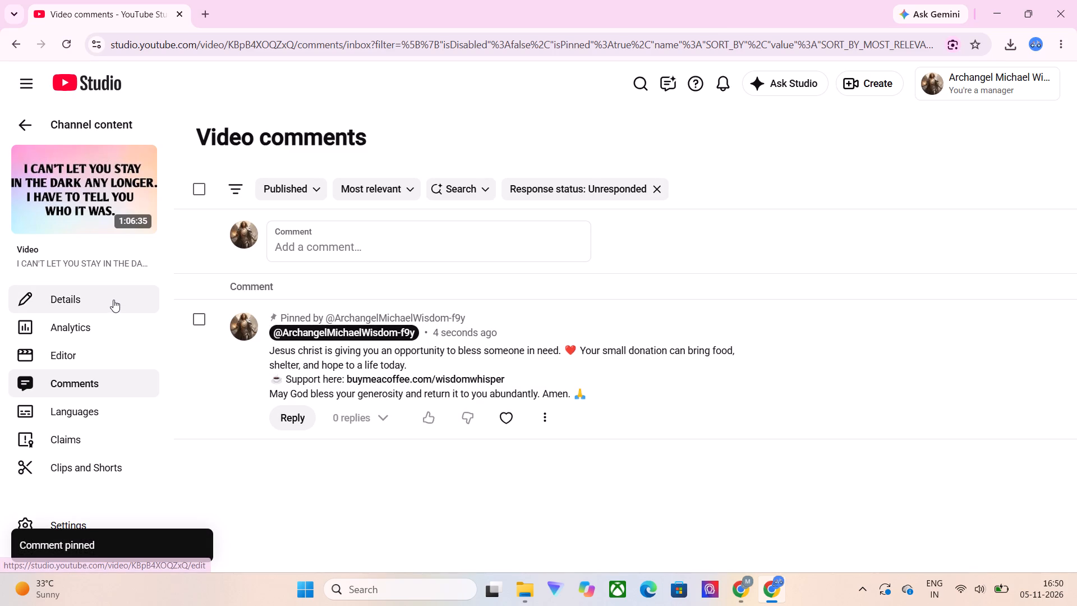
Schedule the video "I CAN'T LET YOU STAY IN THE DARK ANY LONGER." as public for 5 Nov 2026 at 18:00 and save.
{"action": "left_click", "coordinate": [116, 298]}
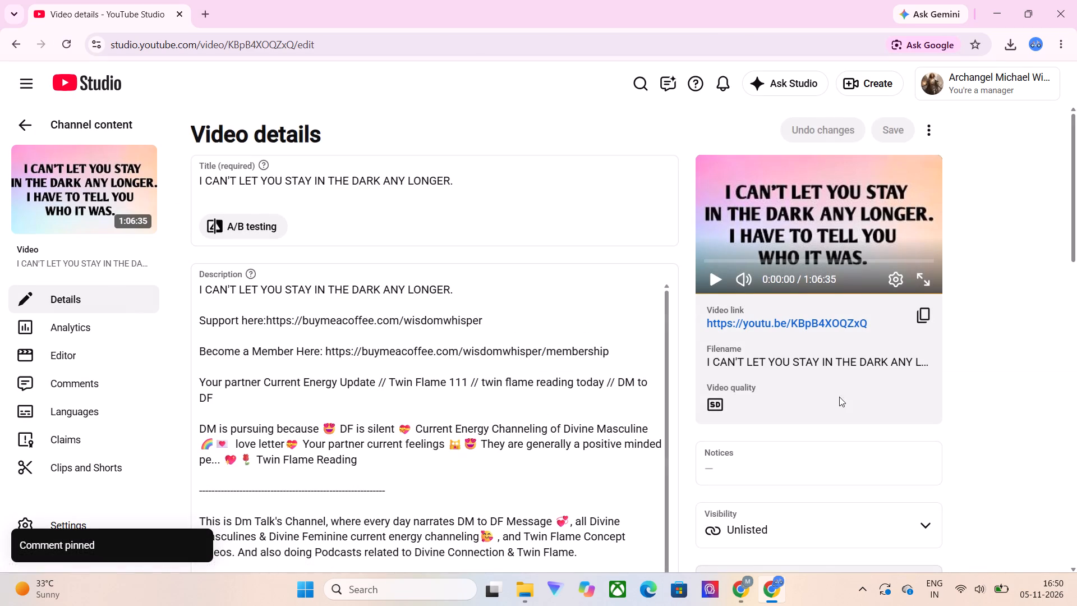
{"action": "scroll", "coordinate": [1020, 379], "scroll_direction": "down", "scroll_amount": 1}
{"action": "left_click", "coordinate": [862, 457]}
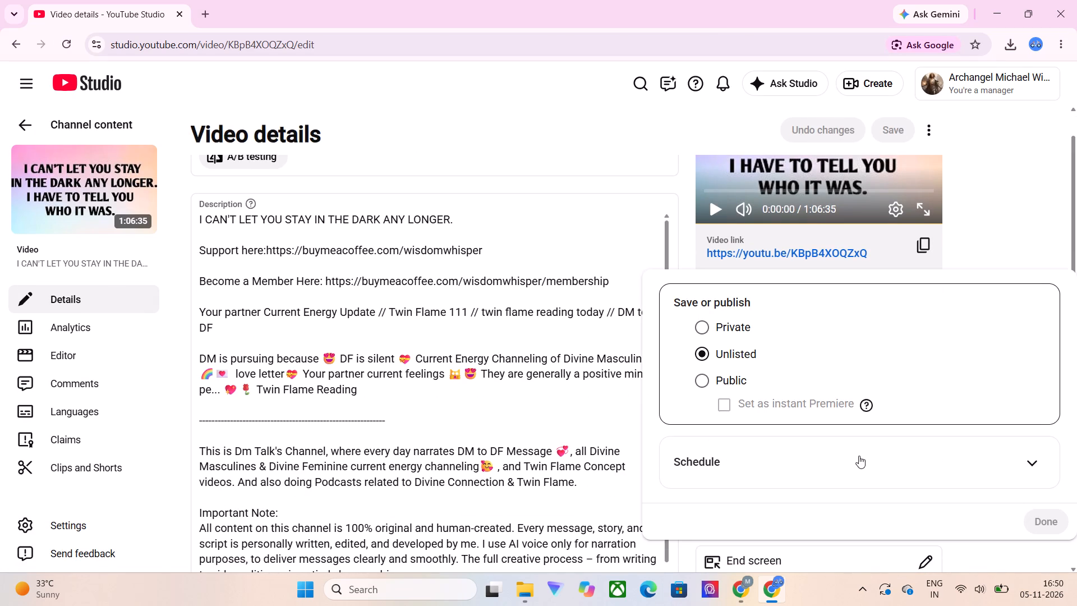
{"action": "left_click", "coordinate": [844, 451]}
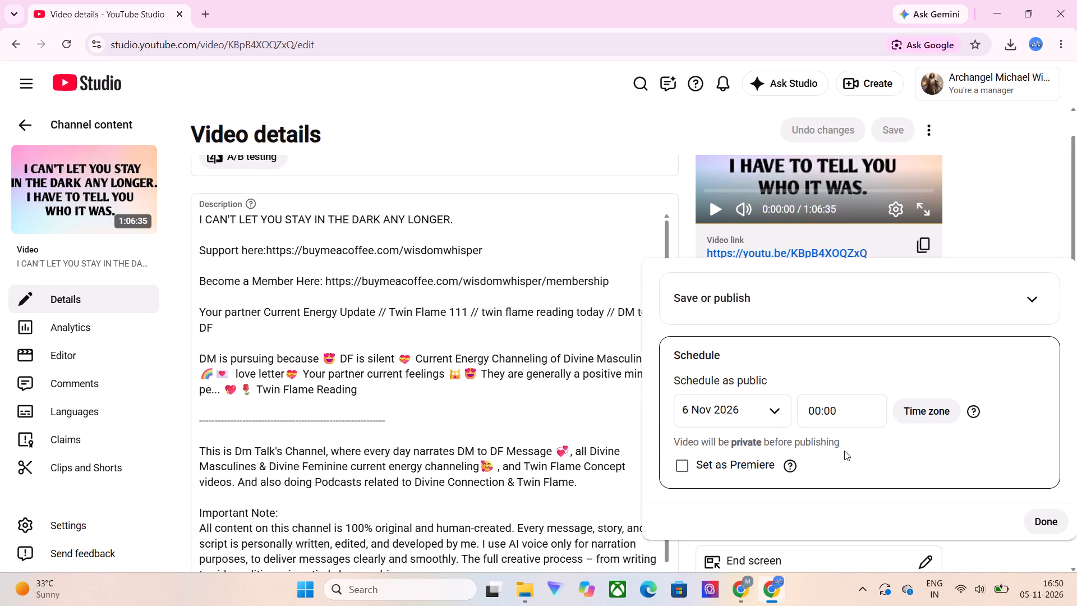
{"action": "left_click", "coordinate": [719, 407]}
{"action": "left_click", "coordinate": [772, 238]}
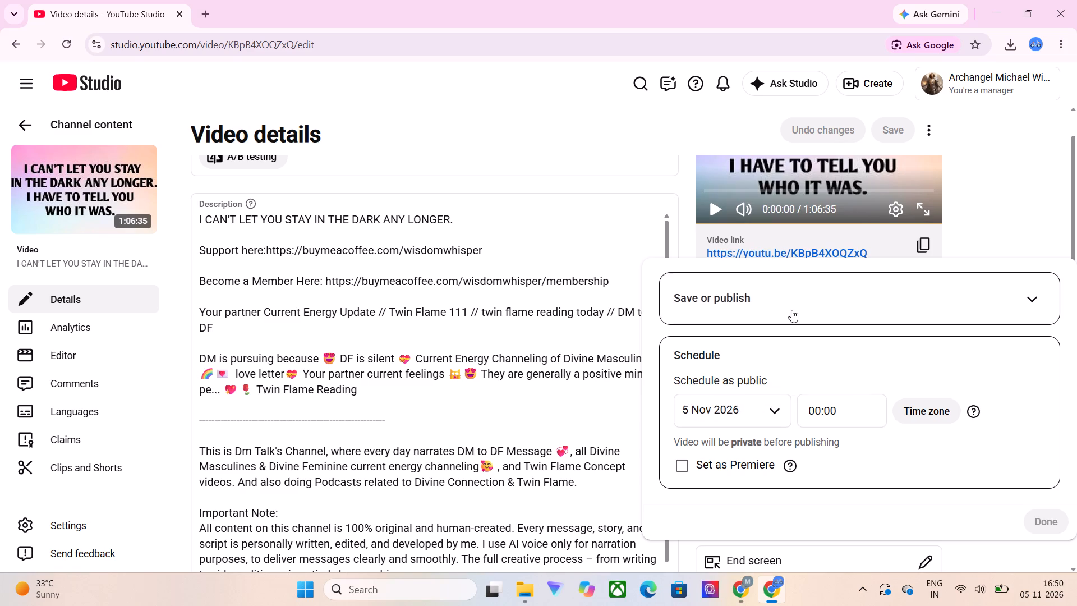
{"action": "left_click", "coordinate": [851, 416]}
{"action": "scroll", "coordinate": [831, 288], "scroll_direction": "up", "scroll_amount": 2}
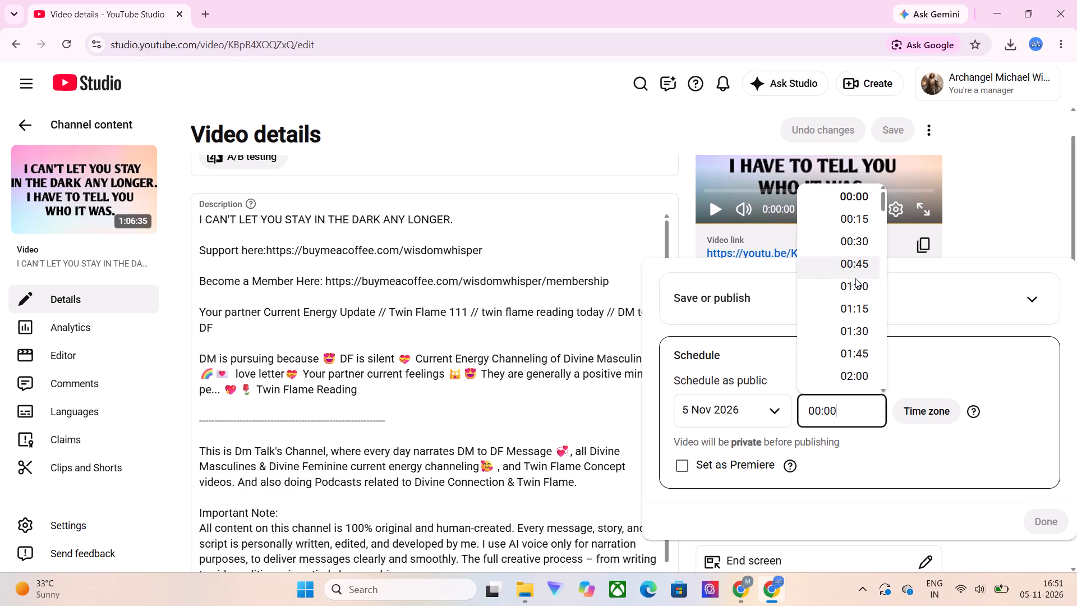
{"action": "scroll", "coordinate": [856, 292], "scroll_direction": "up", "scroll_amount": 3}
{"action": "scroll", "coordinate": [856, 292], "scroll_direction": "down", "scroll_amount": 2}
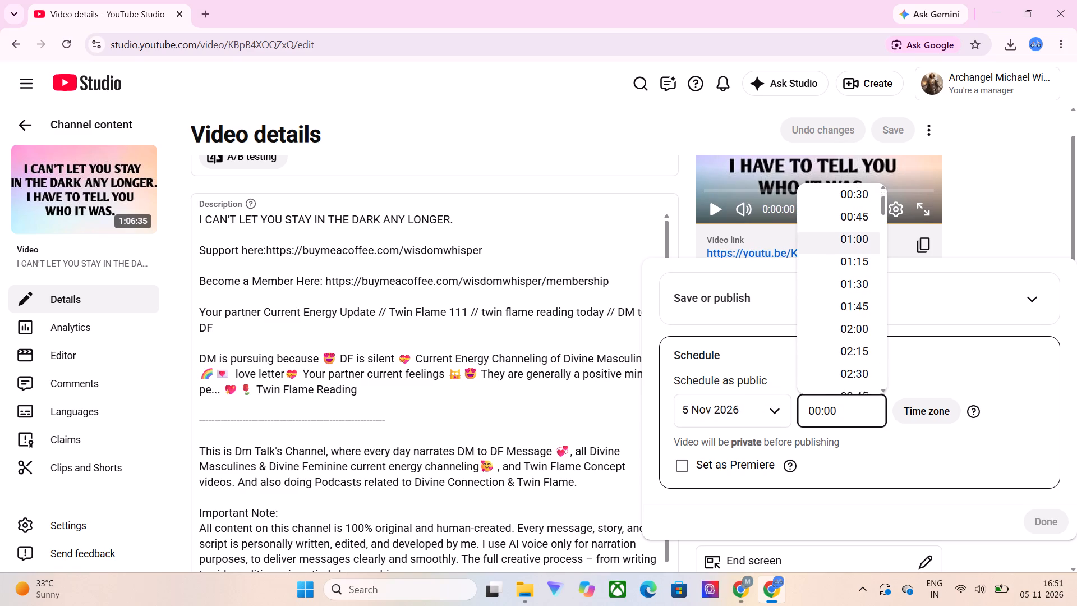
{"action": "scroll", "coordinate": [856, 292], "scroll_direction": "down", "scroll_amount": 10}
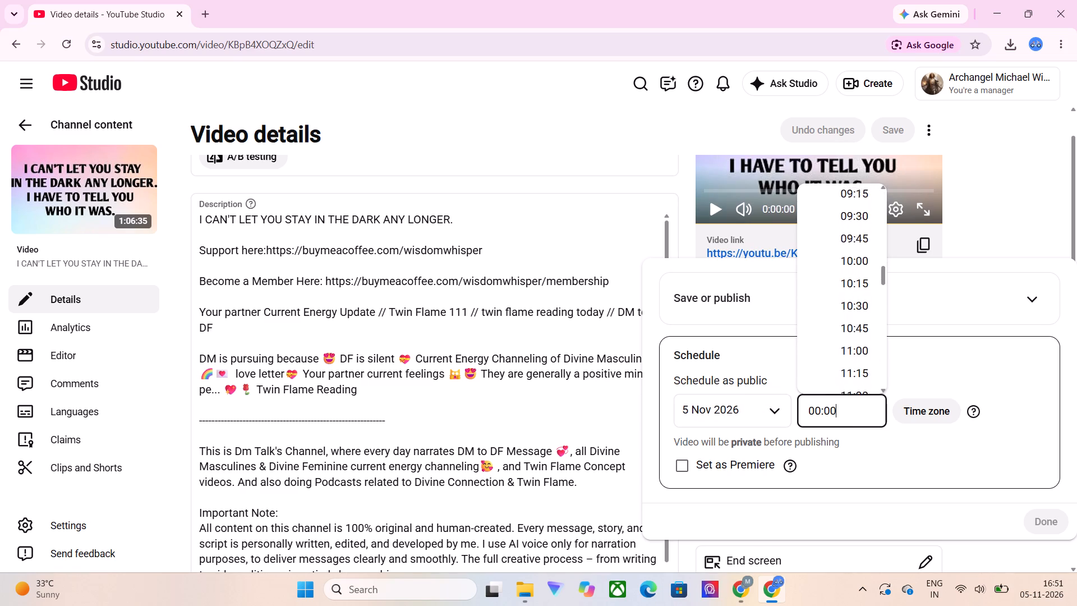
{"action": "scroll", "coordinate": [856, 292], "scroll_direction": "down", "scroll_amount": 7}
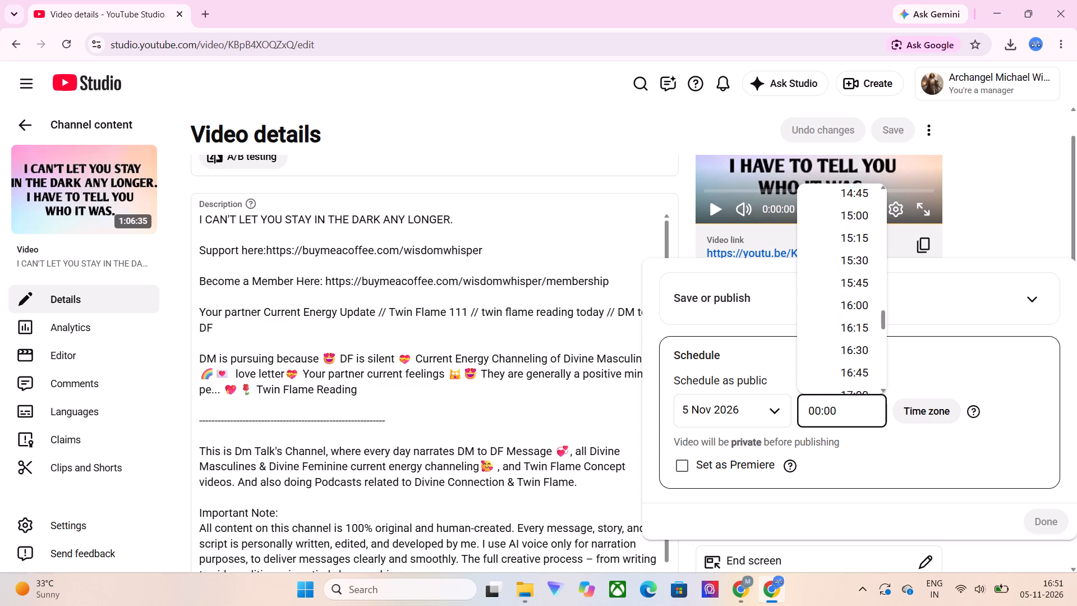
{"action": "scroll", "coordinate": [856, 292], "scroll_direction": "down", "scroll_amount": 2}
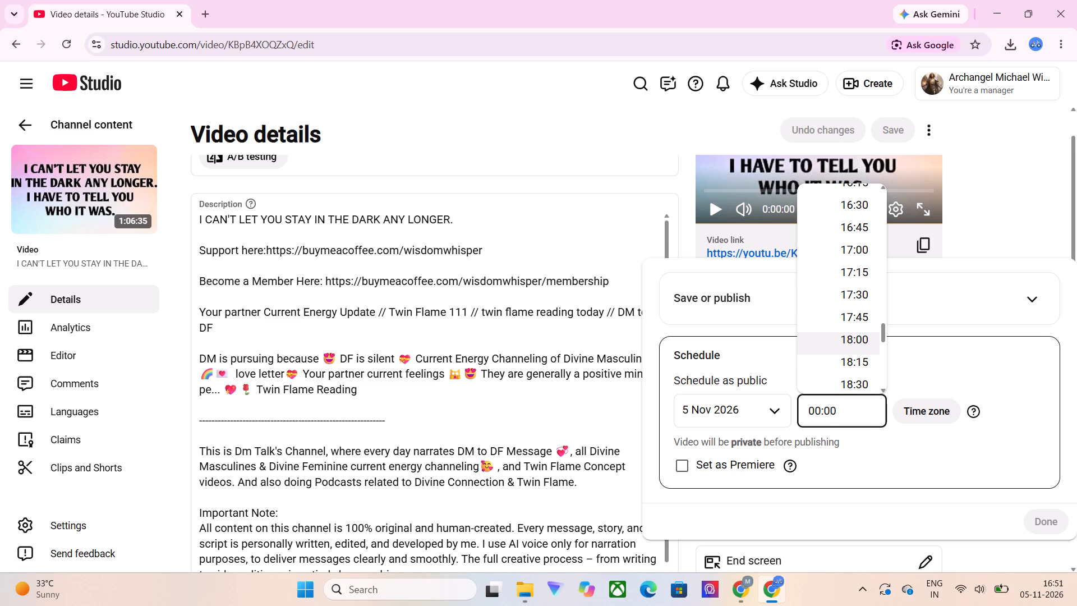
{"action": "double_click", "coordinate": [853, 337]}
{"action": "left_click", "coordinate": [1033, 519]}
{"action": "scroll", "coordinate": [995, 358], "scroll_direction": "up", "scroll_amount": 4}
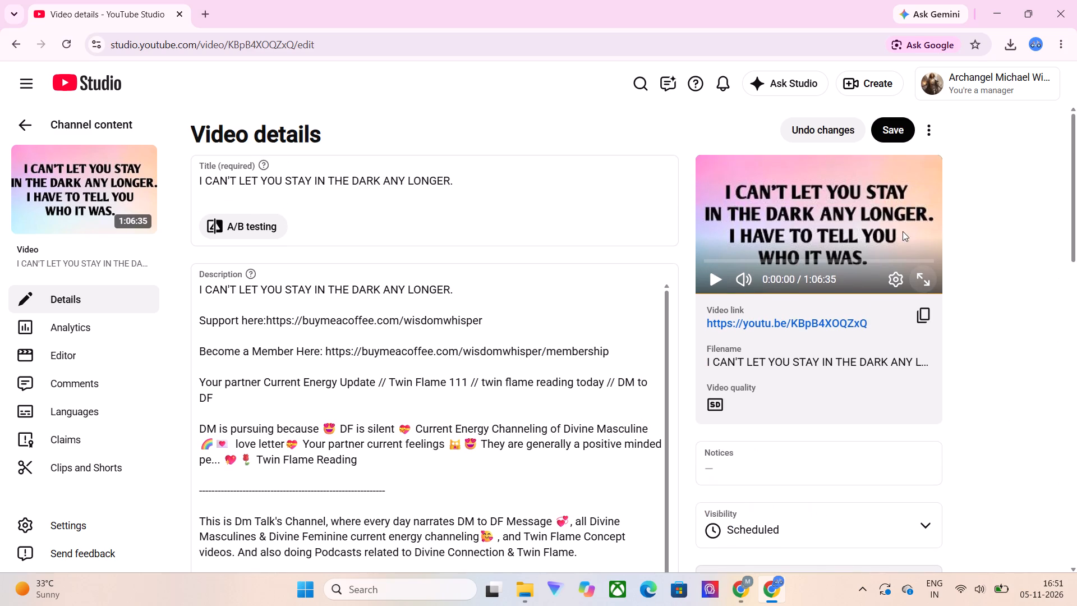
{"action": "left_click", "coordinate": [886, 135]}
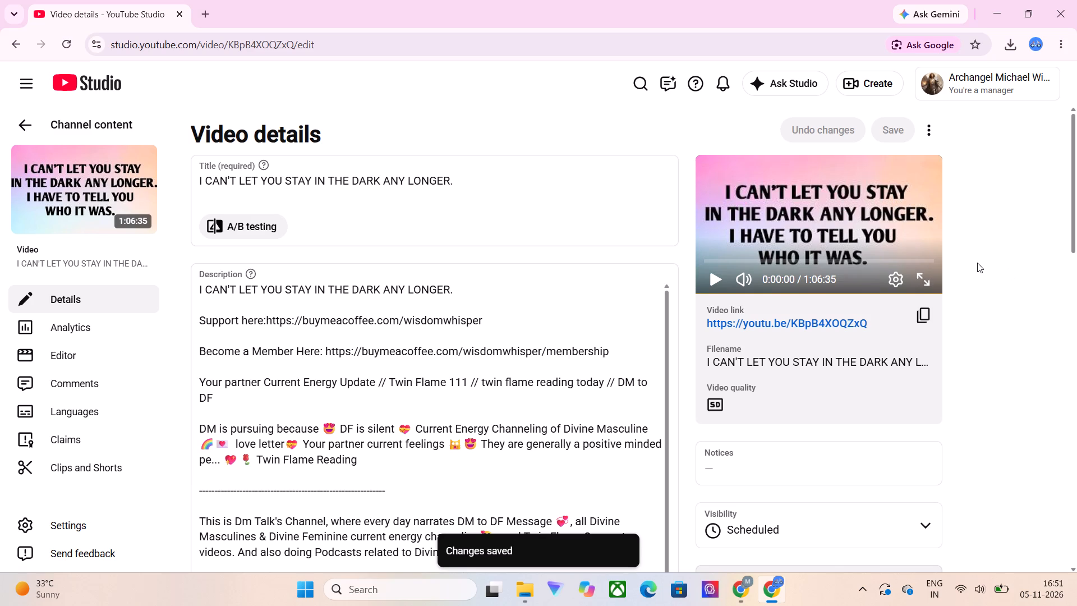
Copy the link of the scheduled video from its details.
{"action": "triple_click", "coordinate": [929, 315]}
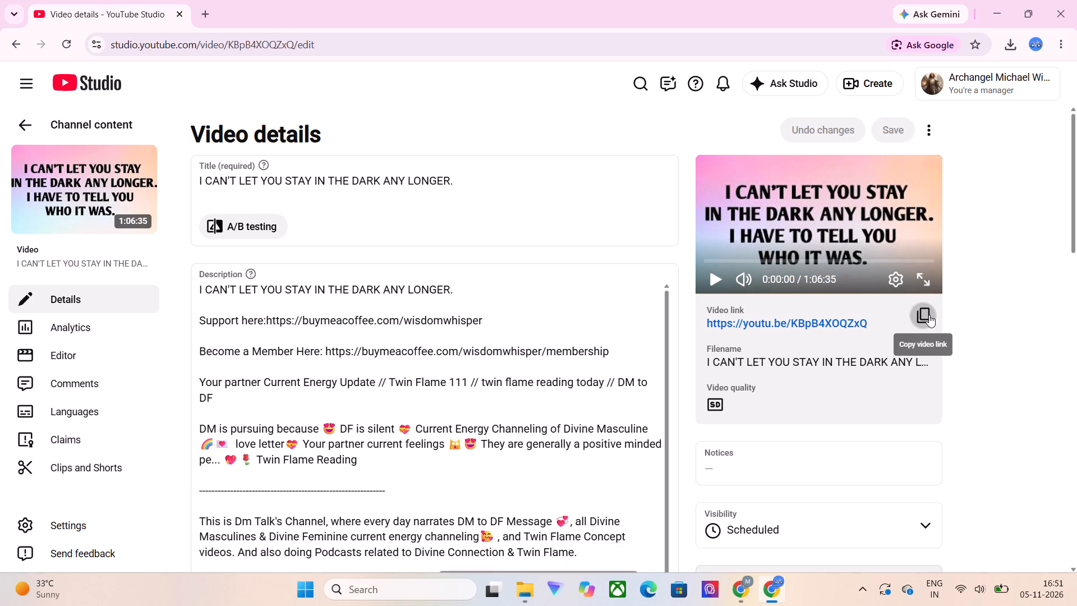
{"action": "triple_click", "coordinate": [929, 315]}
{"action": "left_click", "coordinate": [929, 315]}
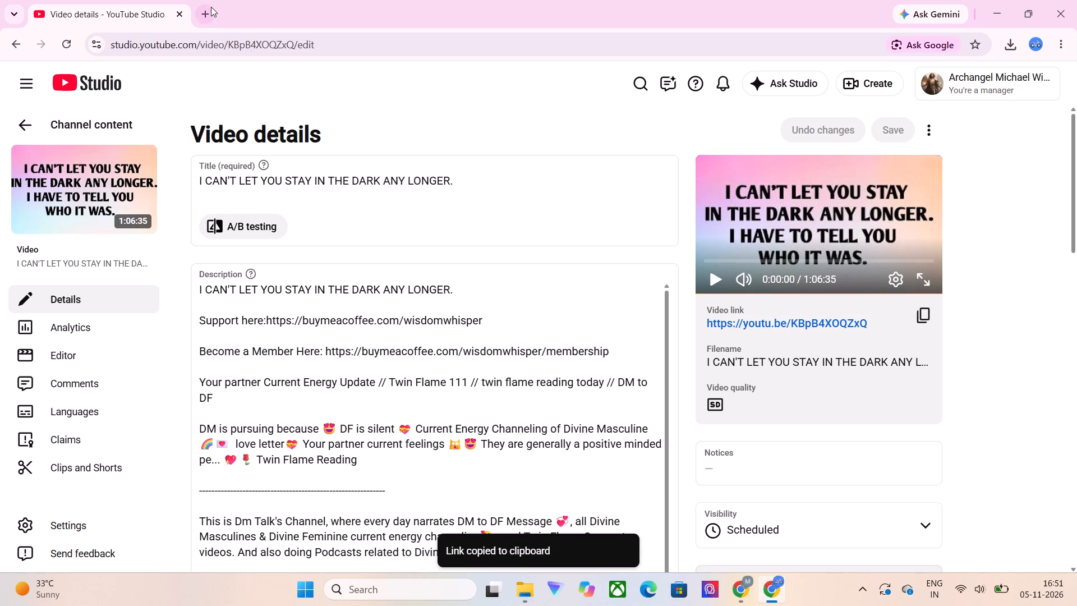
Open the Archangel Michael Wisdom channel's public Posts page in a separate browser tab.
{"action": "left_click", "coordinate": [211, 7]}
{"action": "left_click", "coordinate": [200, 70]}
{"action": "left_click", "coordinate": [121, 0]}
{"action": "left_click", "coordinate": [241, 0]}
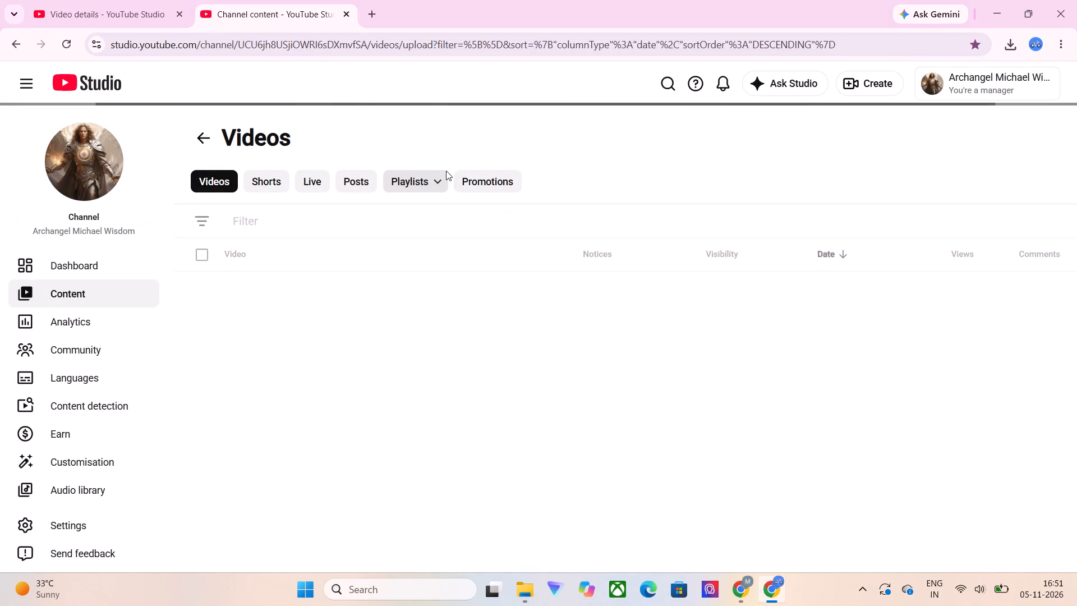
{"action": "left_click", "coordinate": [99, 160]}
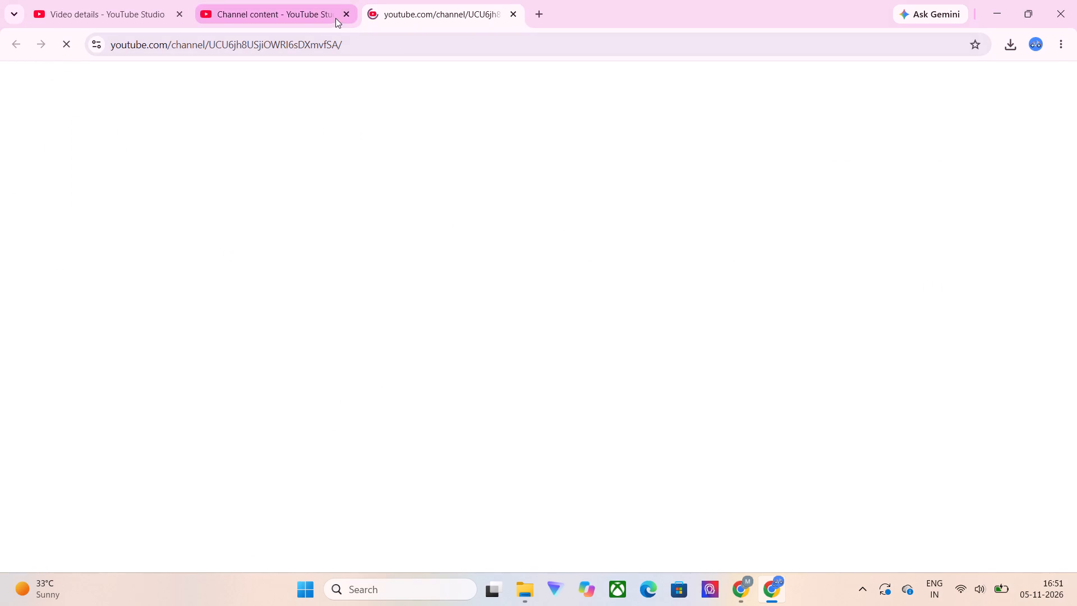
{"action": "left_click", "coordinate": [344, 13]}
{"action": "left_click", "coordinate": [104, 0]}
{"action": "left_click", "coordinate": [252, 0]}
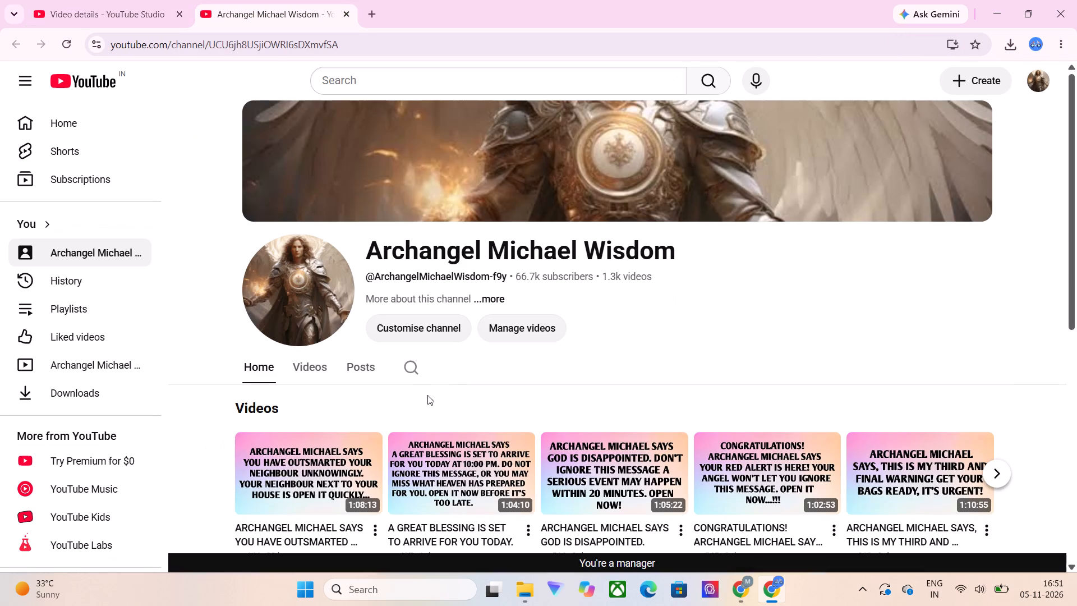
{"action": "left_click", "coordinate": [369, 365]}
{"action": "scroll", "coordinate": [883, 310], "scroll_direction": "down", "scroll_amount": 2}
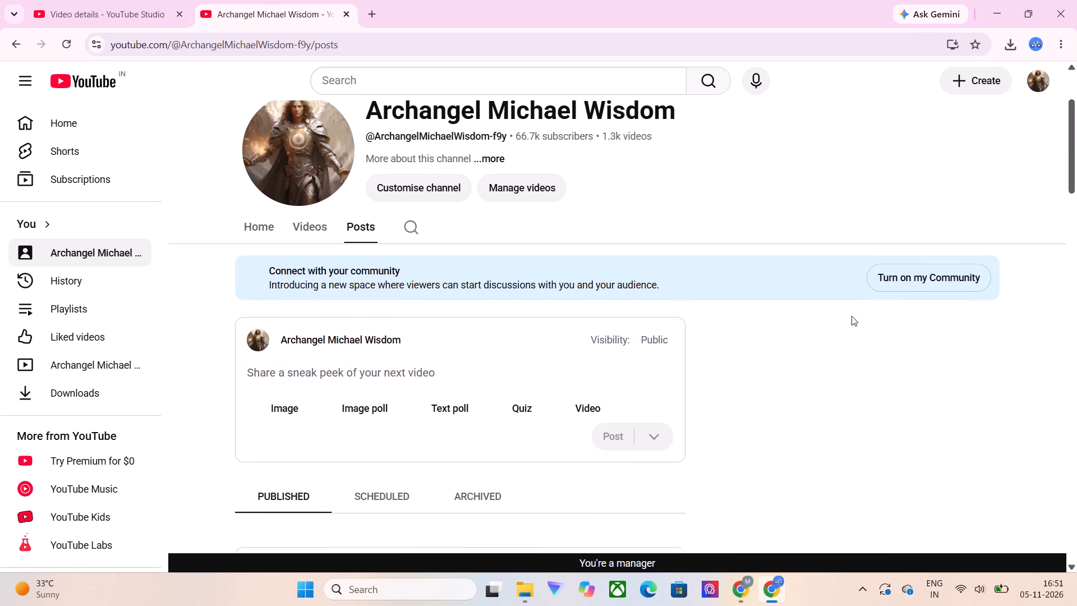
Attach the video found by the copied link to a new post and paste the same link as the post text.
{"action": "left_click", "coordinate": [596, 402]}
{"action": "right_click", "coordinate": [599, 129]}
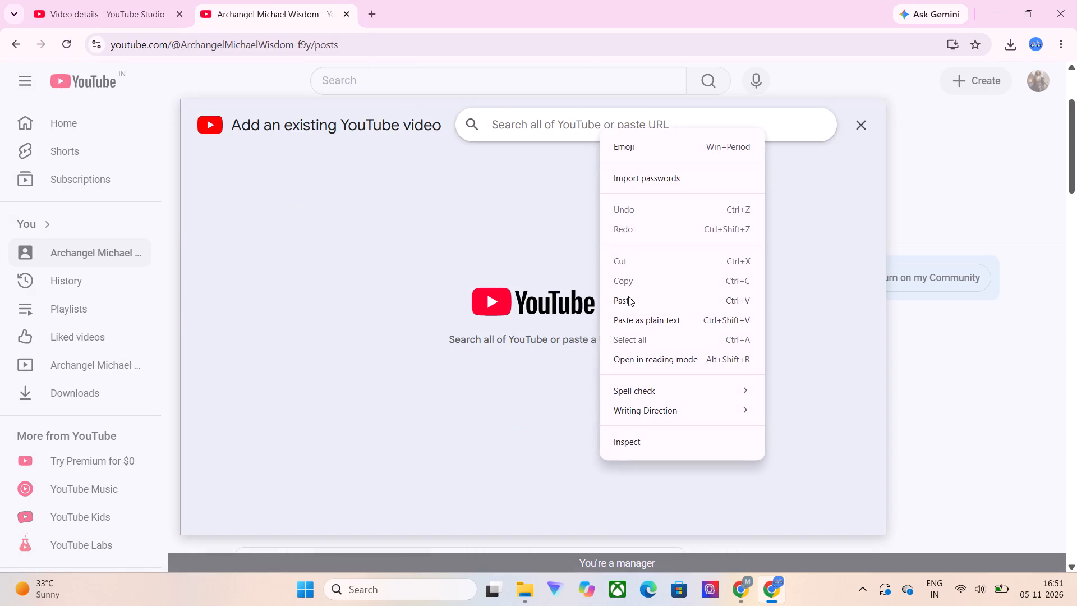
{"action": "left_click", "coordinate": [628, 298]}
{"action": "key", "text": "Return"}
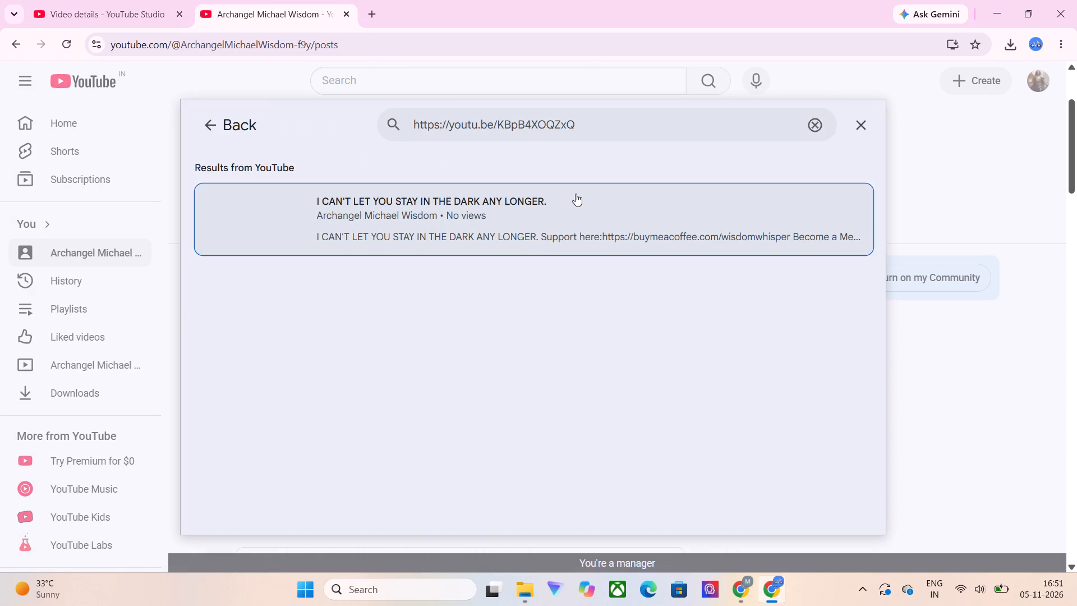
{"action": "left_click", "coordinate": [576, 193]}
{"action": "left_click", "coordinate": [843, 516]}
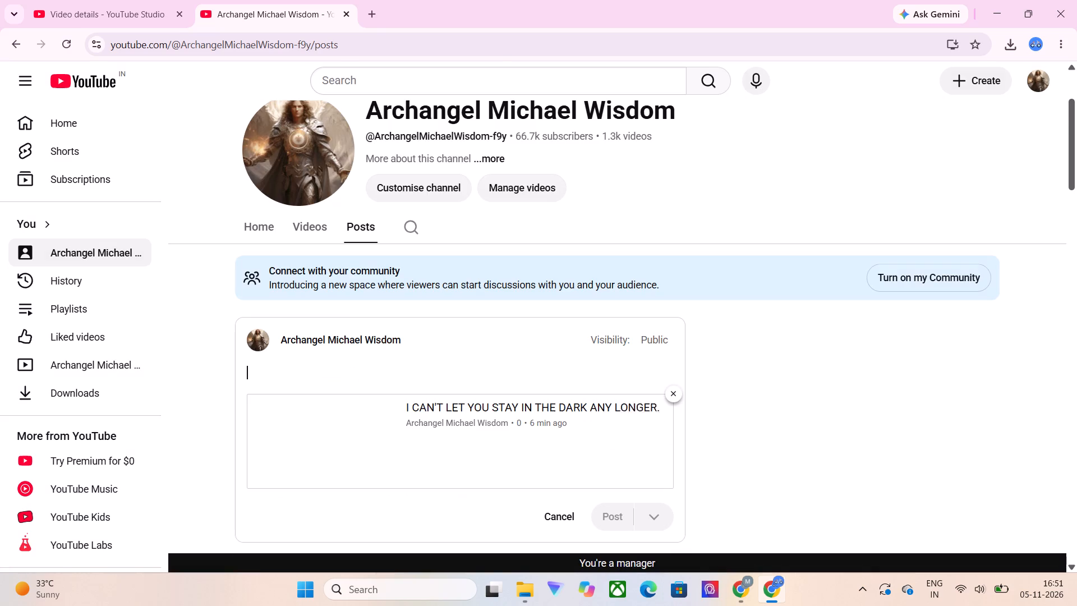
{"action": "right_click", "coordinate": [336, 370]}
{"action": "left_click", "coordinate": [397, 212]}
Schedule the post for Nov 5, 2026 at 6:00 PM local time.
{"action": "scroll", "coordinate": [781, 406], "scroll_direction": "down", "scroll_amount": 2}
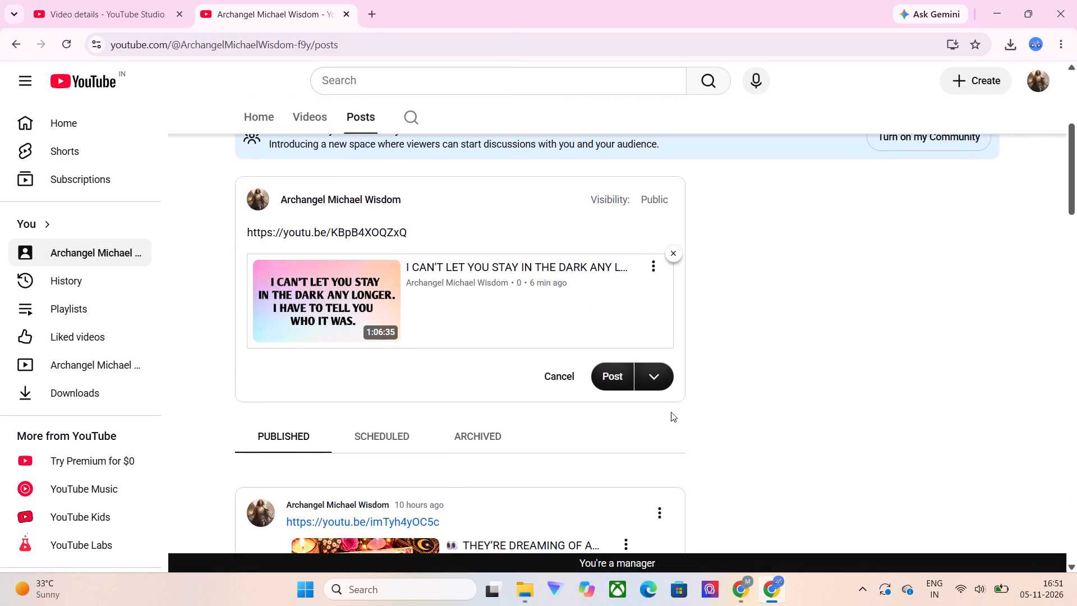
{"action": "left_click", "coordinate": [647, 371]}
{"action": "left_click", "coordinate": [664, 412]}
{"action": "scroll", "coordinate": [751, 371], "scroll_direction": "down", "scroll_amount": 1}
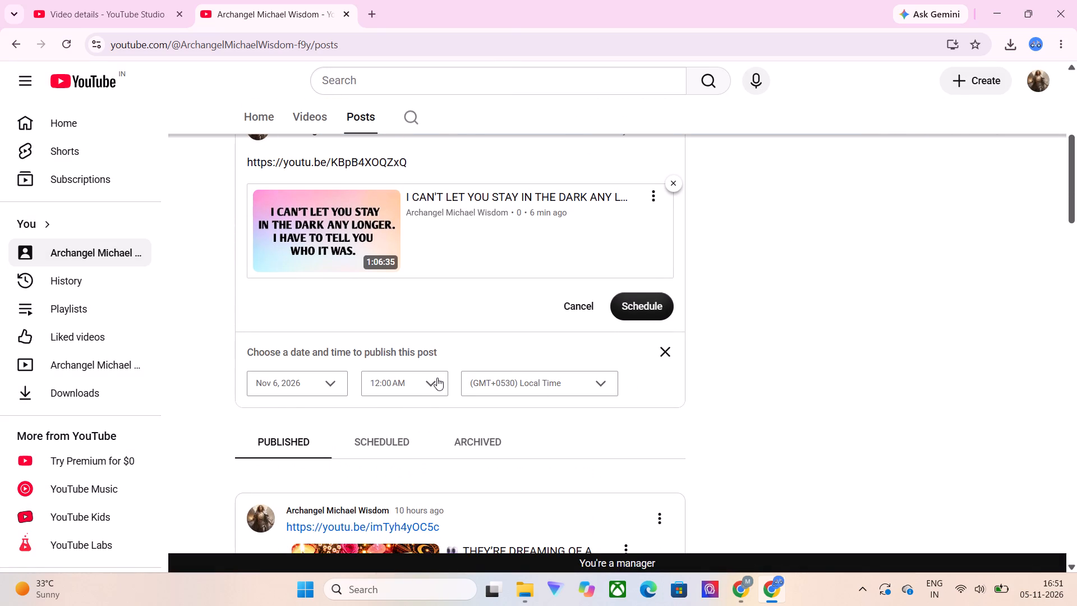
{"action": "left_click", "coordinate": [437, 378]}
{"action": "scroll", "coordinate": [415, 251], "scroll_direction": "up", "scroll_amount": 3}
{"action": "scroll", "coordinate": [415, 251], "scroll_direction": "down", "scroll_amount": 3}
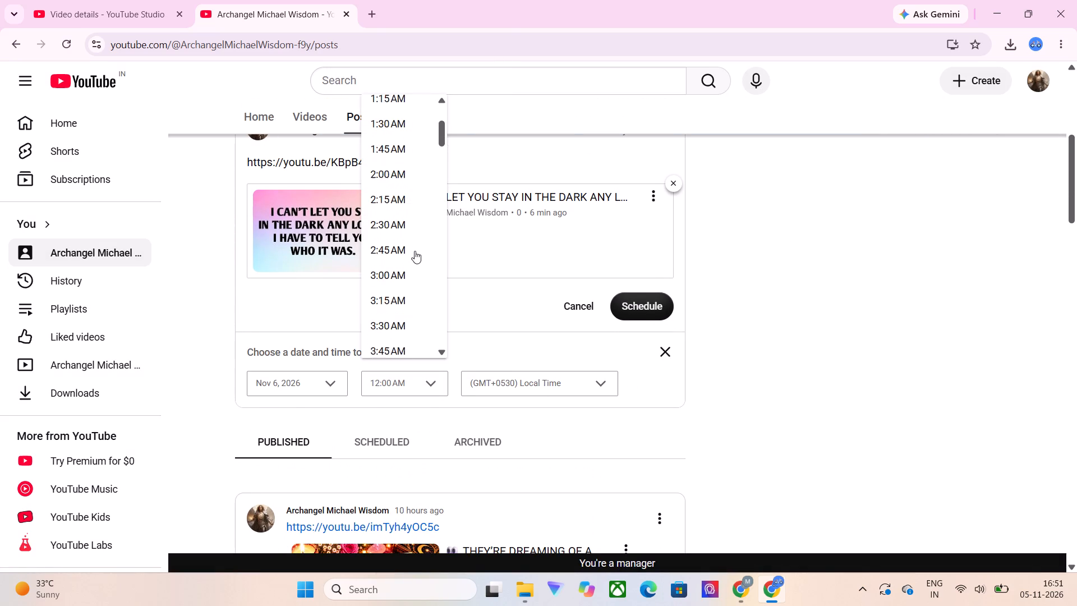
{"action": "scroll", "coordinate": [415, 251], "scroll_direction": "down", "scroll_amount": 9}
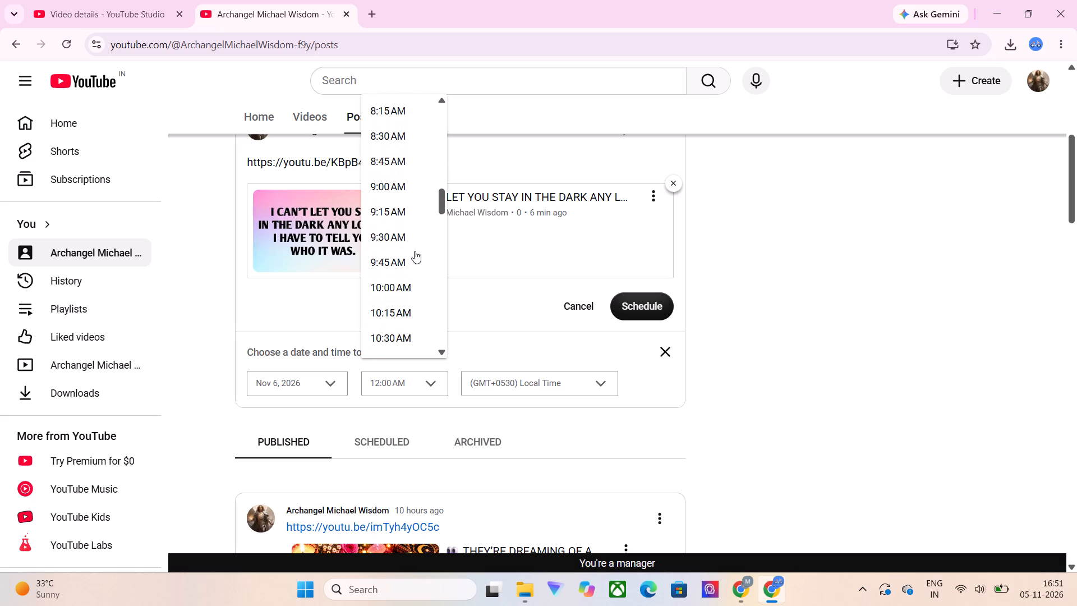
{"action": "scroll", "coordinate": [415, 251], "scroll_direction": "down", "scroll_amount": 11}
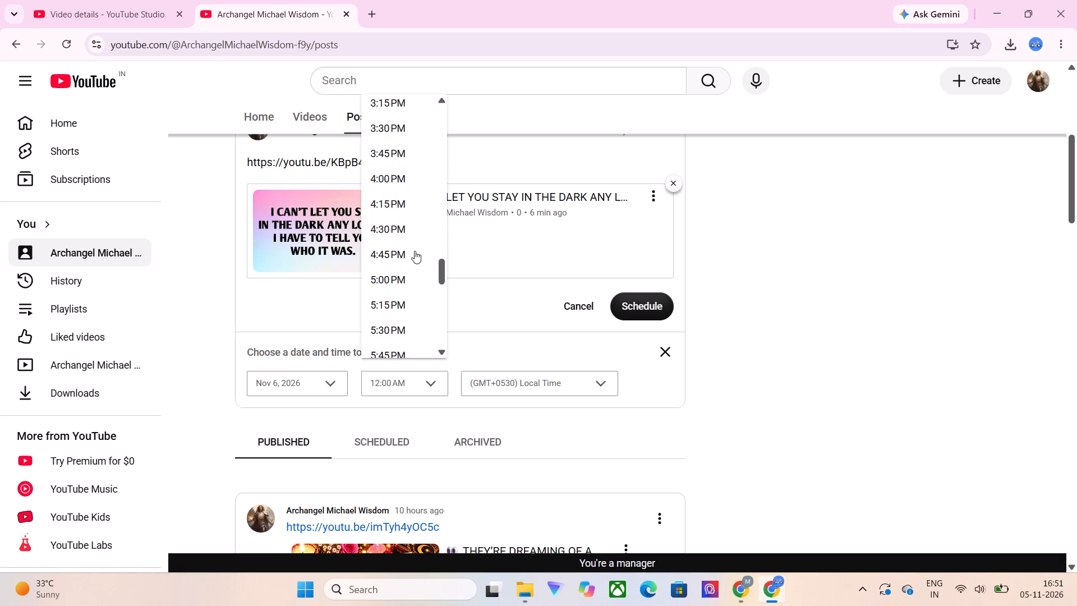
{"action": "scroll", "coordinate": [415, 251], "scroll_direction": "down", "scroll_amount": 2}
{"action": "left_click", "coordinate": [406, 179]}
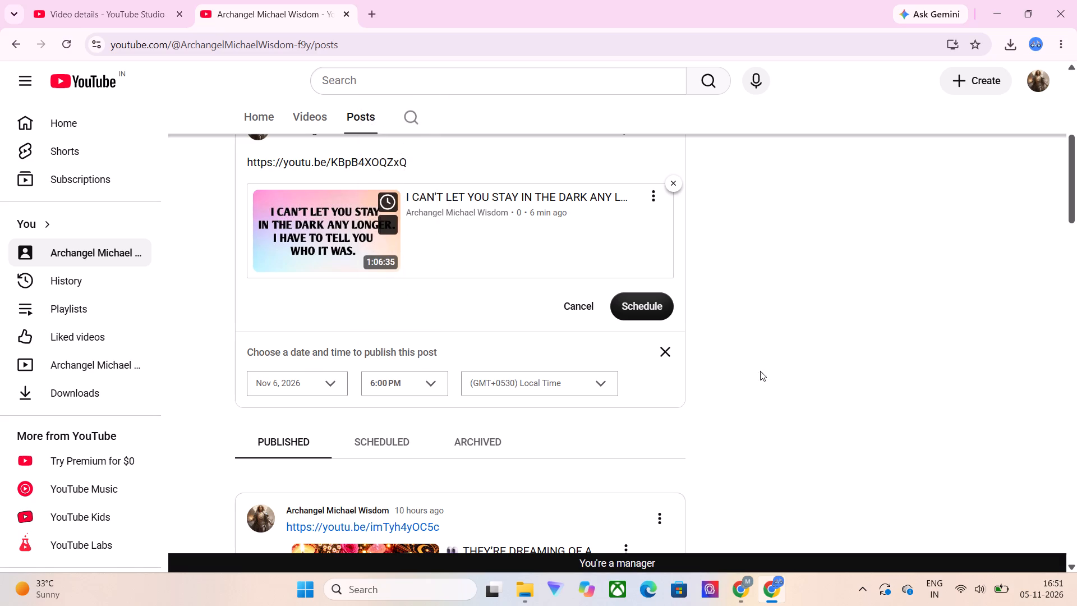
{"action": "scroll", "coordinate": [795, 366], "scroll_direction": "up", "scroll_amount": 5}
{"action": "scroll", "coordinate": [795, 366], "scroll_direction": "down", "scroll_amount": 4}
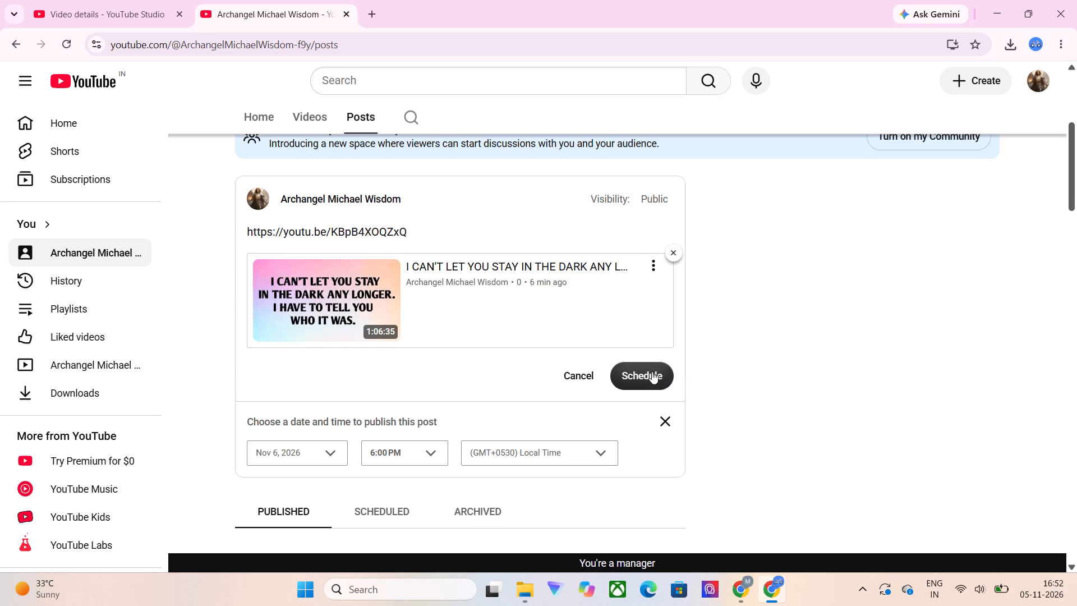
{"action": "left_click", "coordinate": [326, 451]}
{"action": "left_click", "coordinate": [365, 262]}
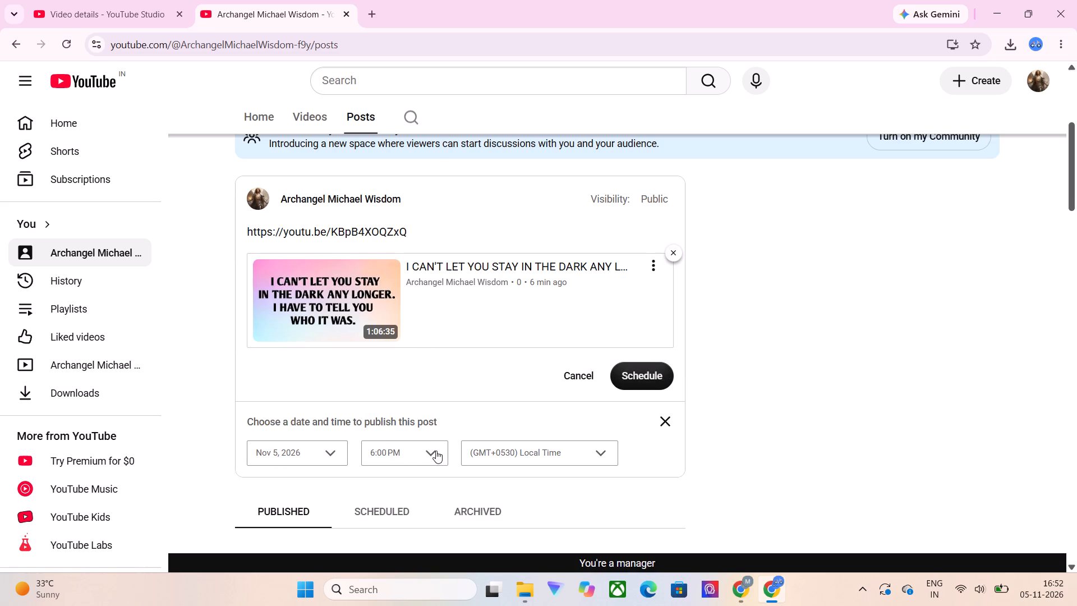
{"action": "left_click", "coordinate": [647, 383]}
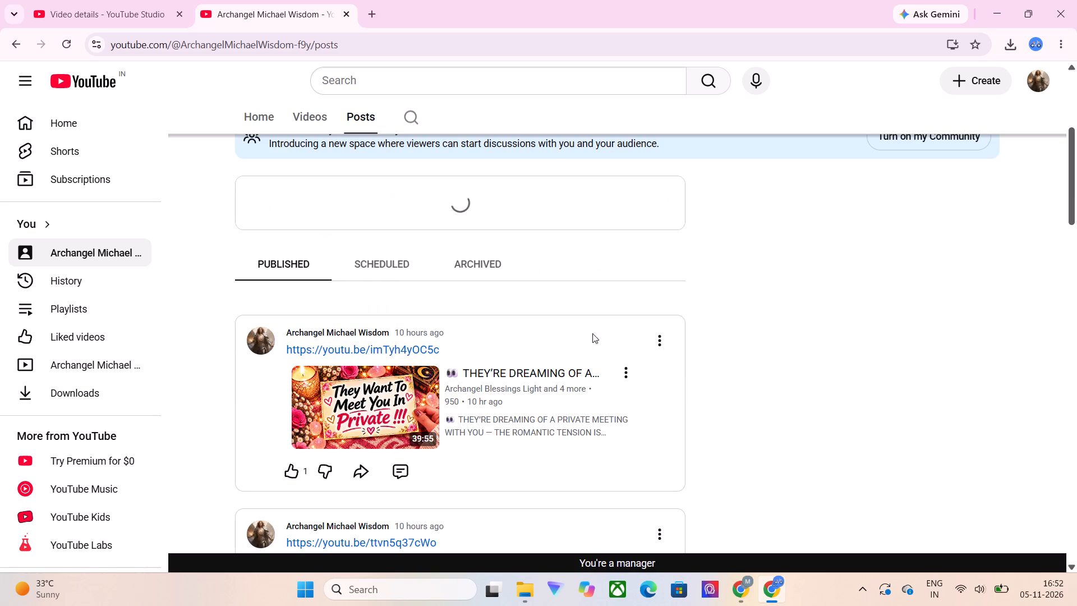
Check the video's visibility schedule on its Video details page.
{"action": "left_click", "coordinate": [60, 0]}
{"action": "scroll", "coordinate": [1007, 441], "scroll_direction": "down", "scroll_amount": 1}
{"action": "left_click", "coordinate": [851, 456]}
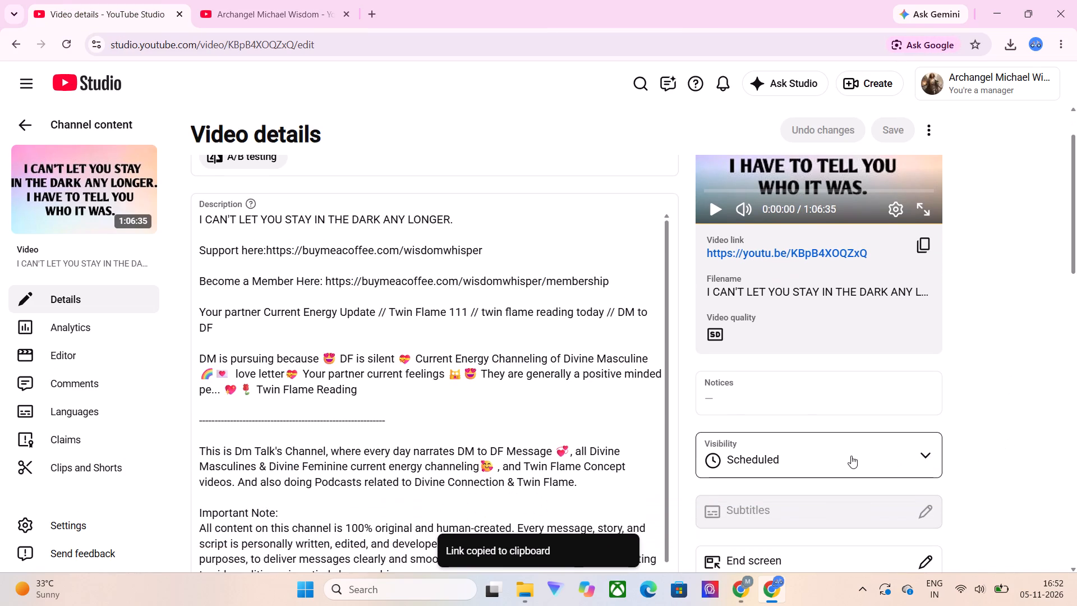
{"action": "left_click", "coordinate": [1022, 255]}
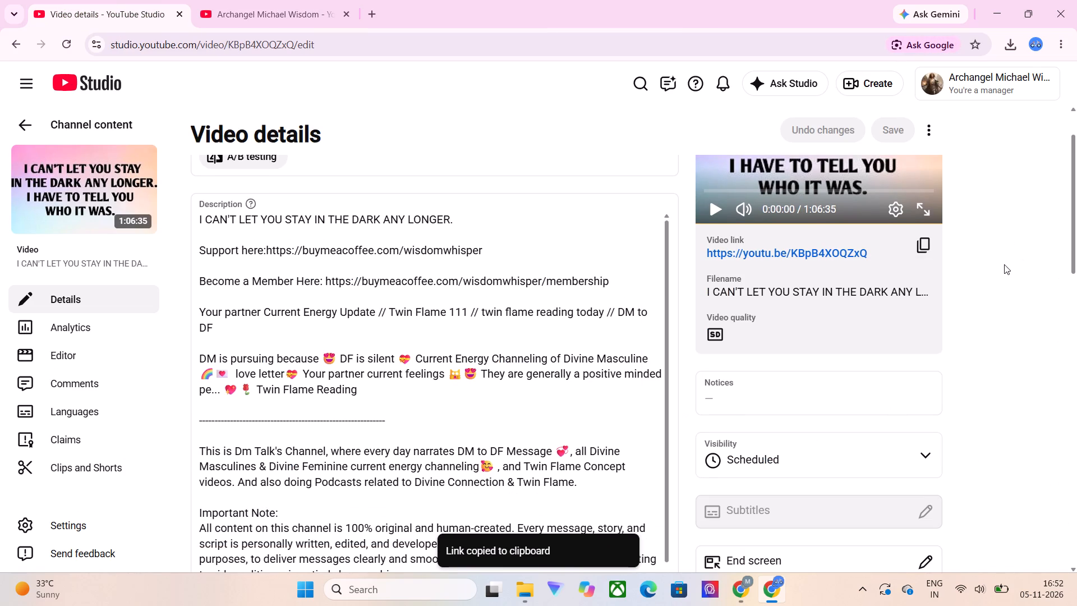
Look through the Archangel Michael Wisdom channel's scheduled posts for the post linking the re-uploaded video and its scheduled time.
{"action": "left_click", "coordinate": [269, 11]}
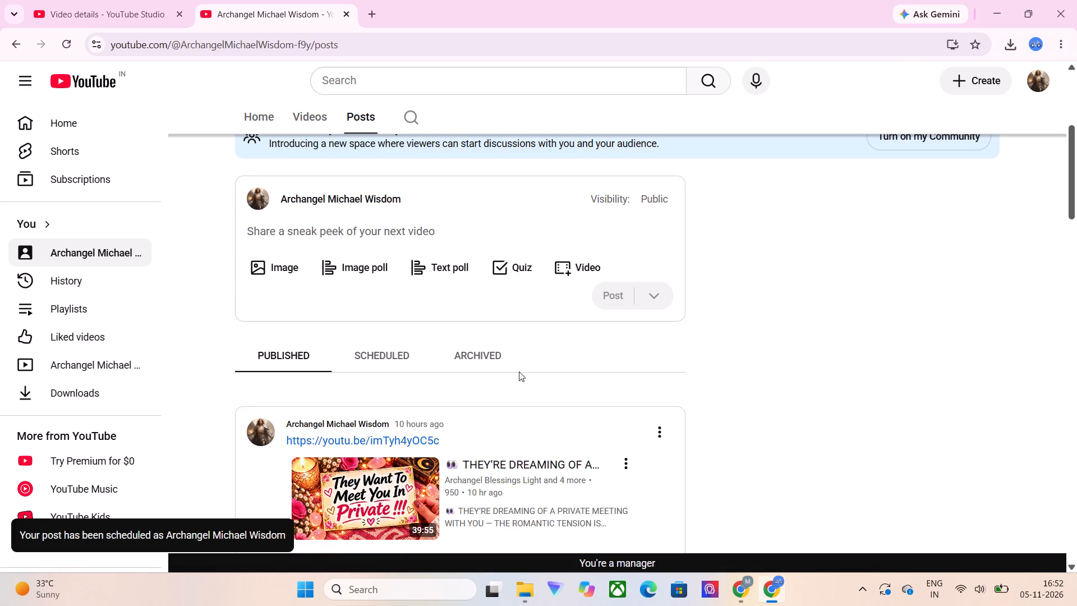
{"action": "left_click", "coordinate": [380, 359]}
{"action": "scroll", "coordinate": [719, 364], "scroll_direction": "down", "scroll_amount": 5}
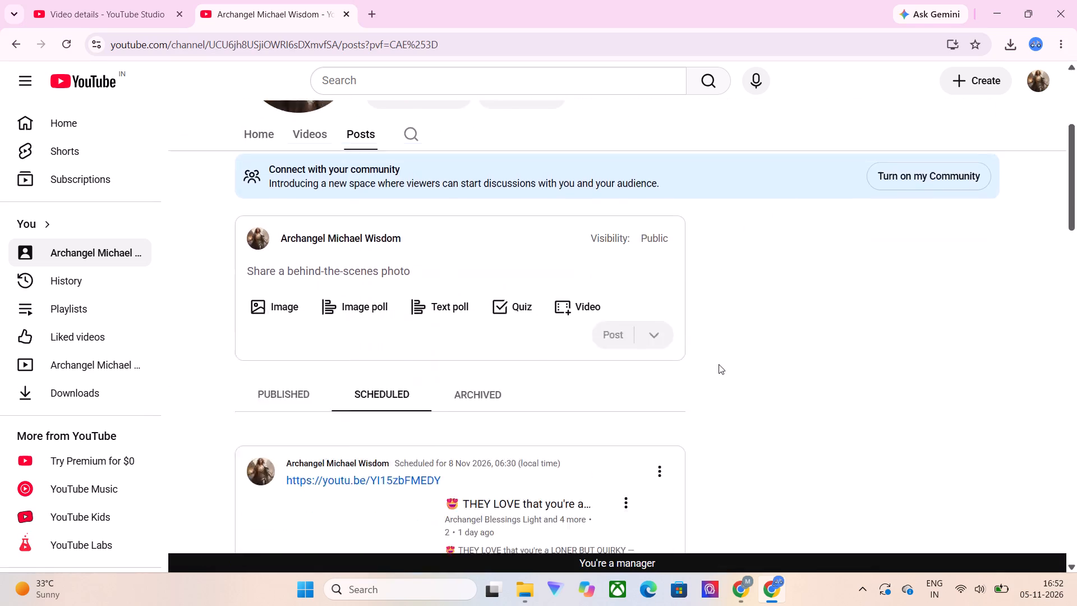
{"action": "scroll", "coordinate": [719, 364], "scroll_direction": "down", "scroll_amount": 14}
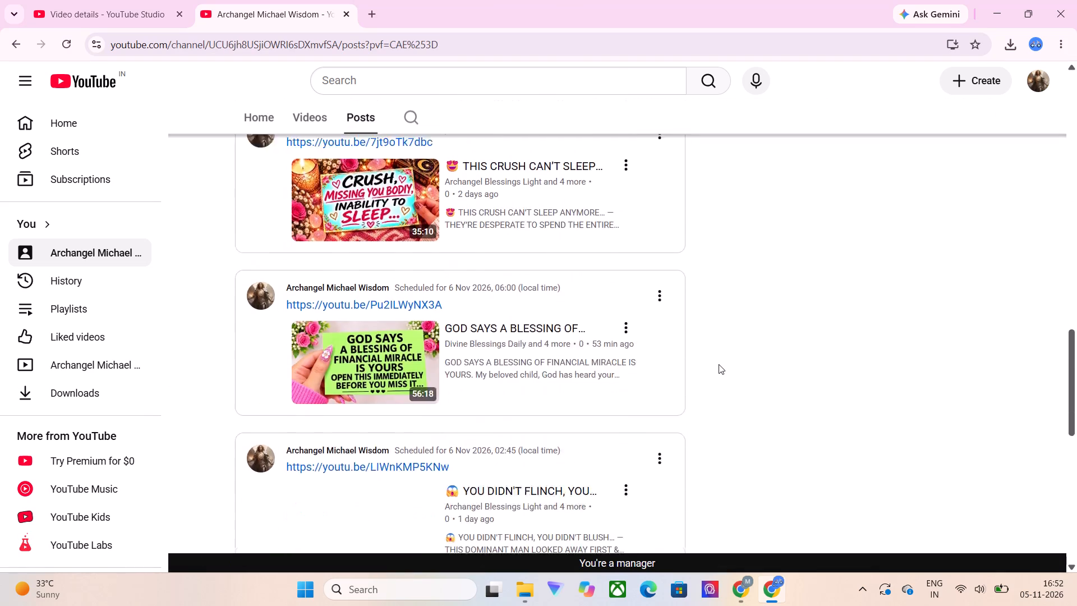
{"action": "scroll", "coordinate": [719, 364], "scroll_direction": "down", "scroll_amount": 13}
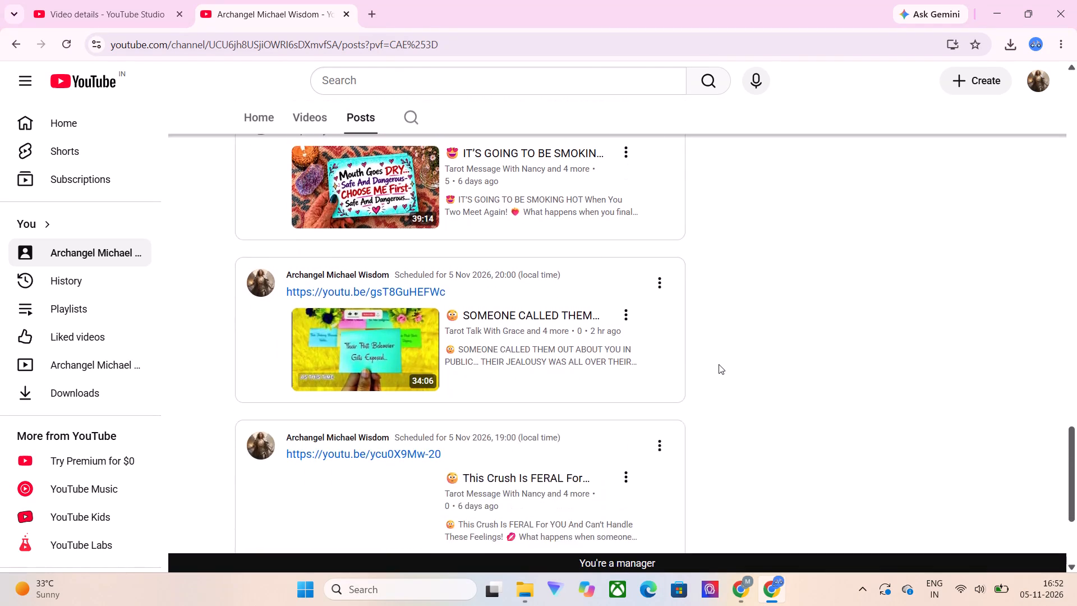
{"action": "scroll", "coordinate": [719, 364], "scroll_direction": "down", "scroll_amount": 10}
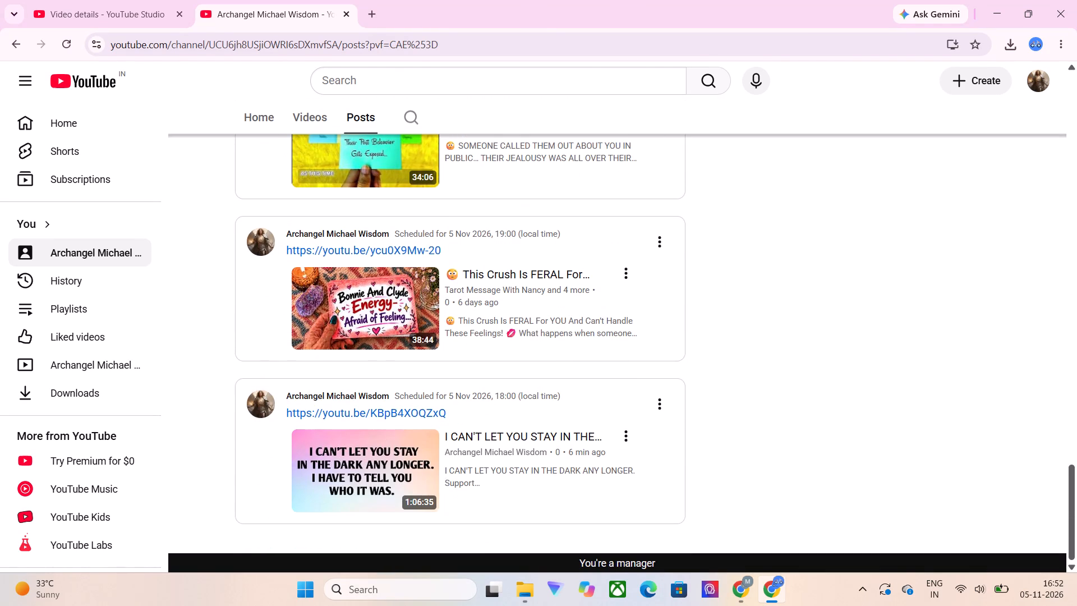
Close the channel's public Posts page and go back from the video's details to the channel content list.
{"action": "left_click", "coordinate": [347, 15]}
{"action": "scroll", "coordinate": [859, 370], "scroll_direction": "up", "scroll_amount": 2}
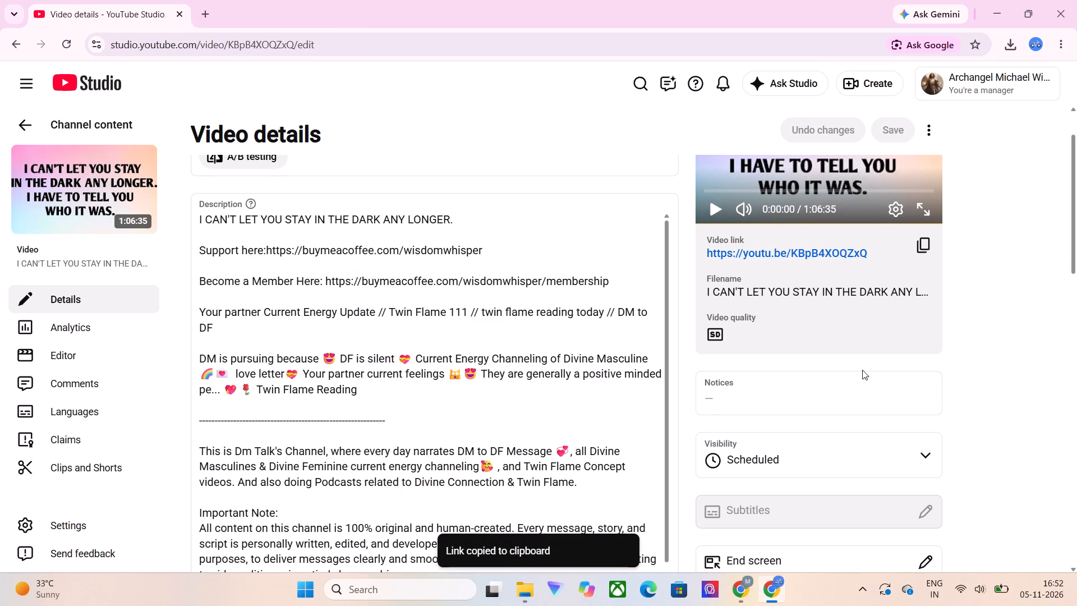
{"action": "scroll", "coordinate": [862, 370], "scroll_direction": "up", "scroll_amount": 3}
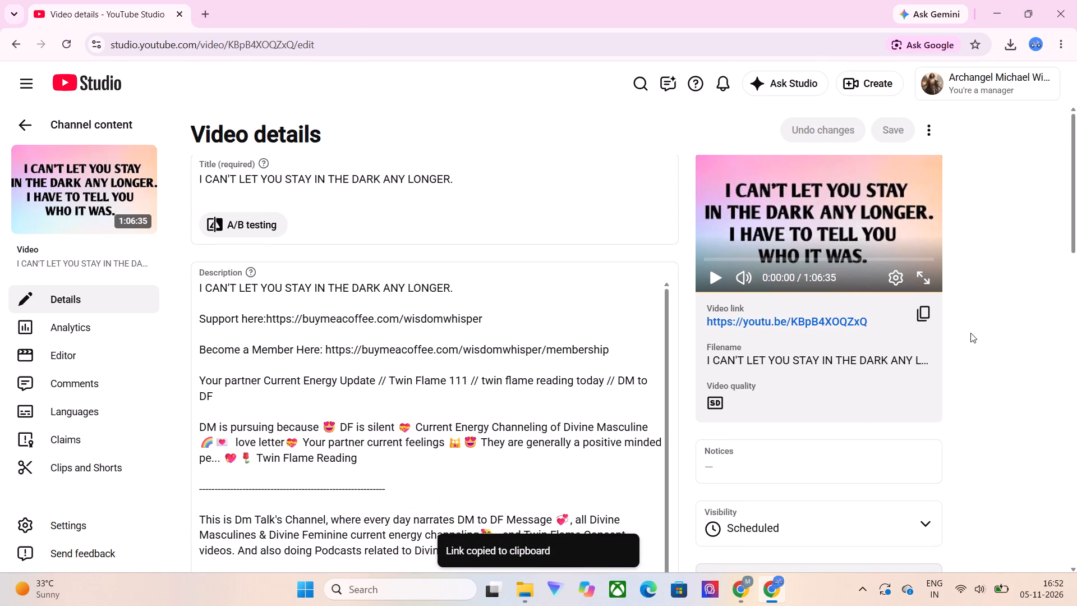
{"action": "left_click", "coordinate": [13, 131]}
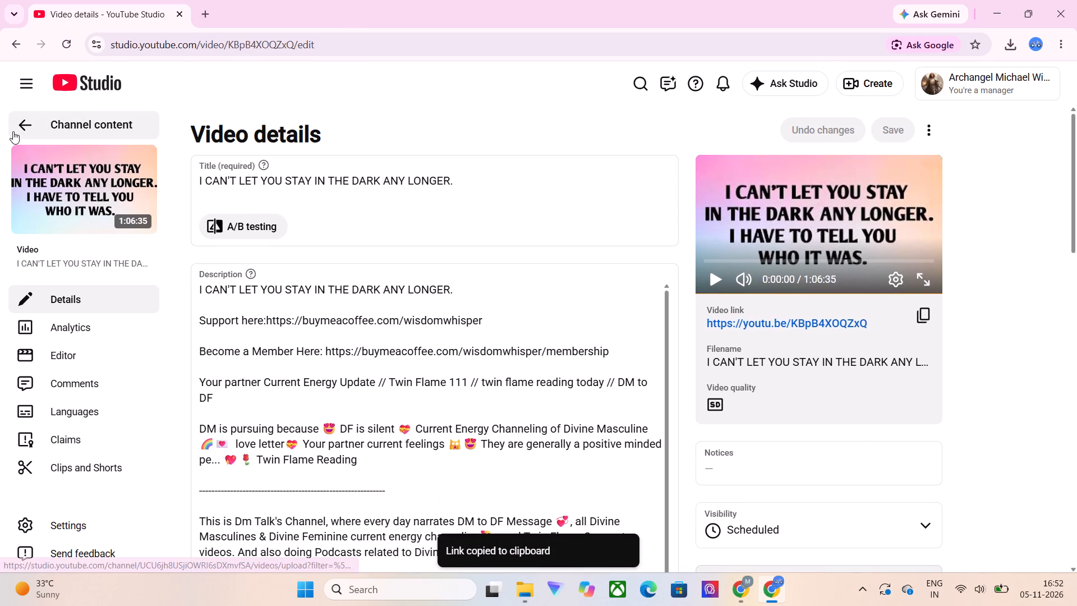